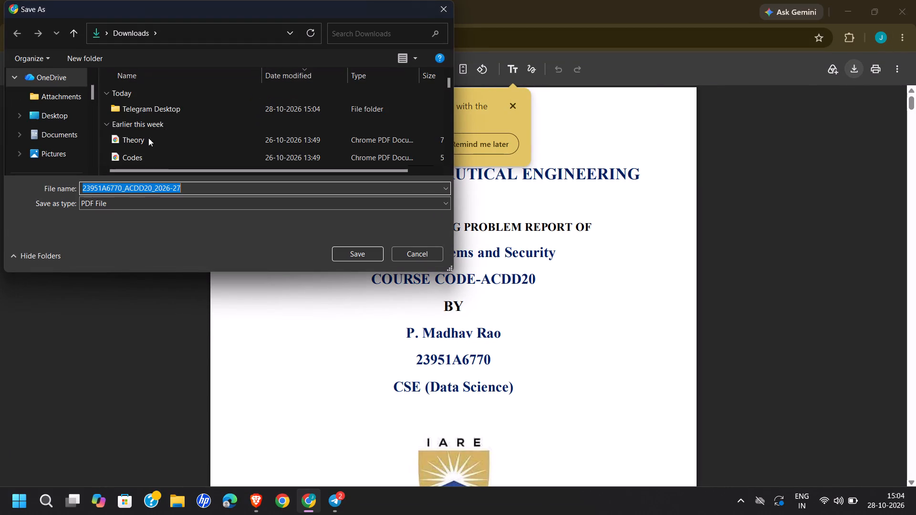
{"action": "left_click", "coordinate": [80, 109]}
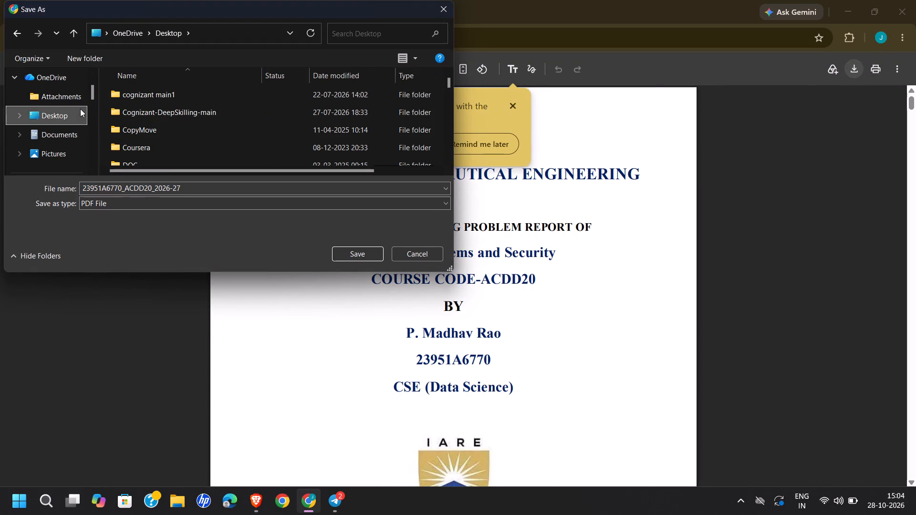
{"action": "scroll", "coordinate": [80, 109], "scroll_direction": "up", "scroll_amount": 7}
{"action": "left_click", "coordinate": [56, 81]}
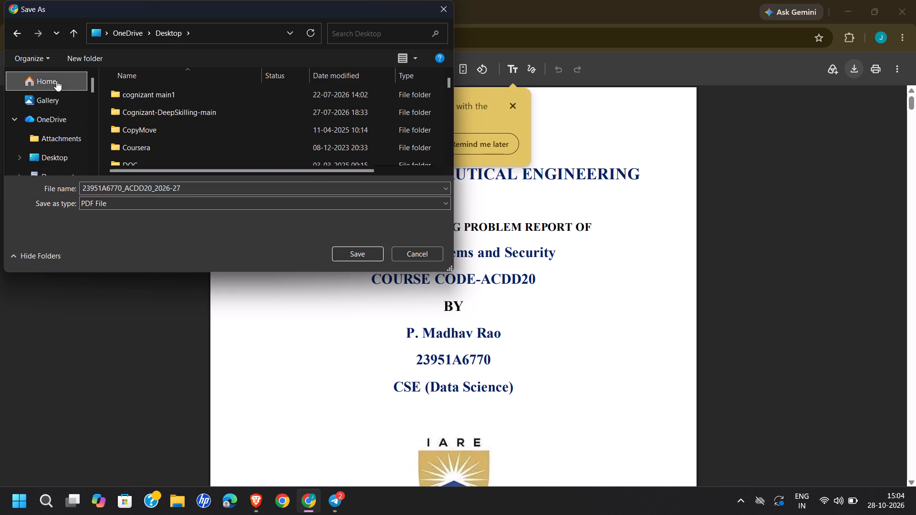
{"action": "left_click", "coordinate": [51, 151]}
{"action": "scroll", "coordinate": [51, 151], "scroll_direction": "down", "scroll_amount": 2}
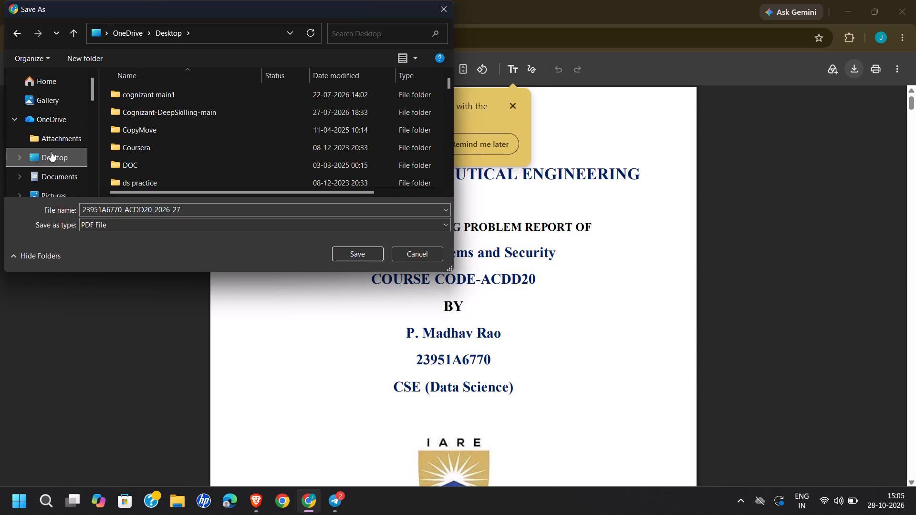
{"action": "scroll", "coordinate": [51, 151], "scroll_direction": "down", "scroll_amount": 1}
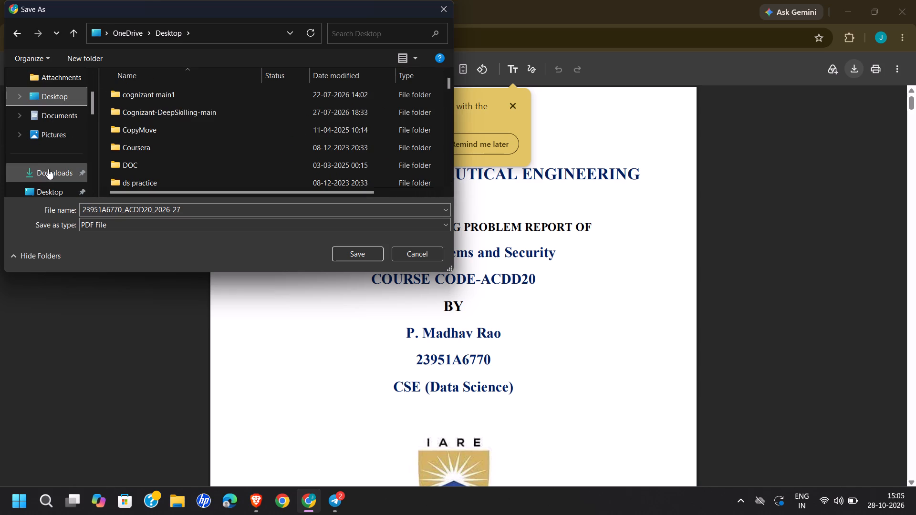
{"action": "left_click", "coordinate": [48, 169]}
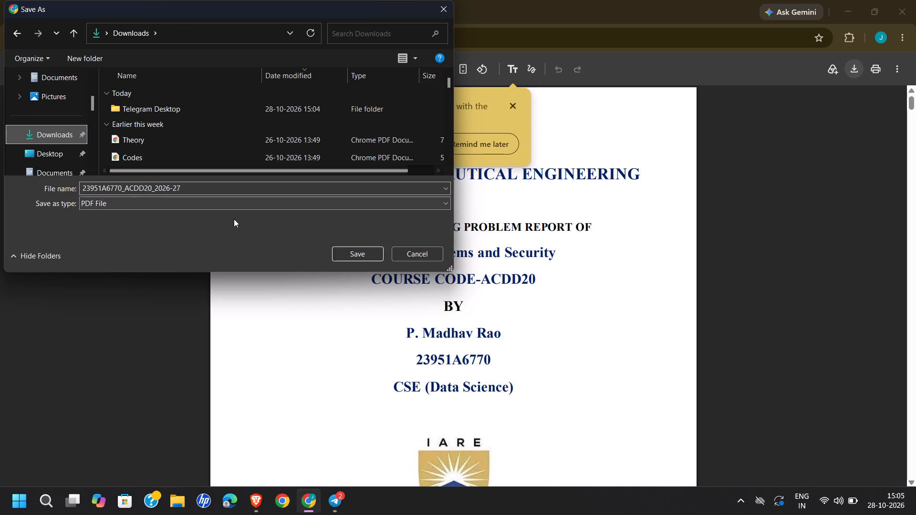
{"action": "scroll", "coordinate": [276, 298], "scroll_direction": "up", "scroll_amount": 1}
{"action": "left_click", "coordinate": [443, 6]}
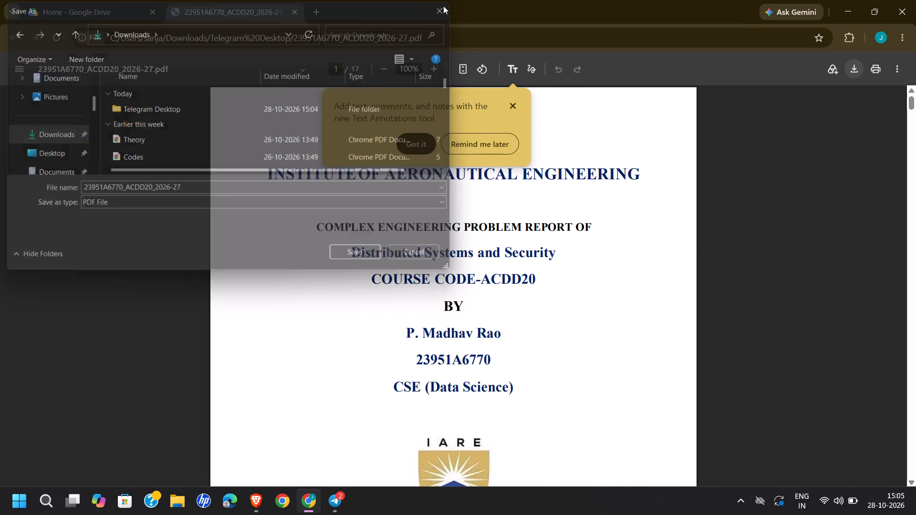
Examine the Distributed Systems and Security report from its cover through the self-assessment form to the Detailed System Objectives section.
{"action": "scroll", "coordinate": [456, 303], "scroll_direction": "down", "scroll_amount": 13}
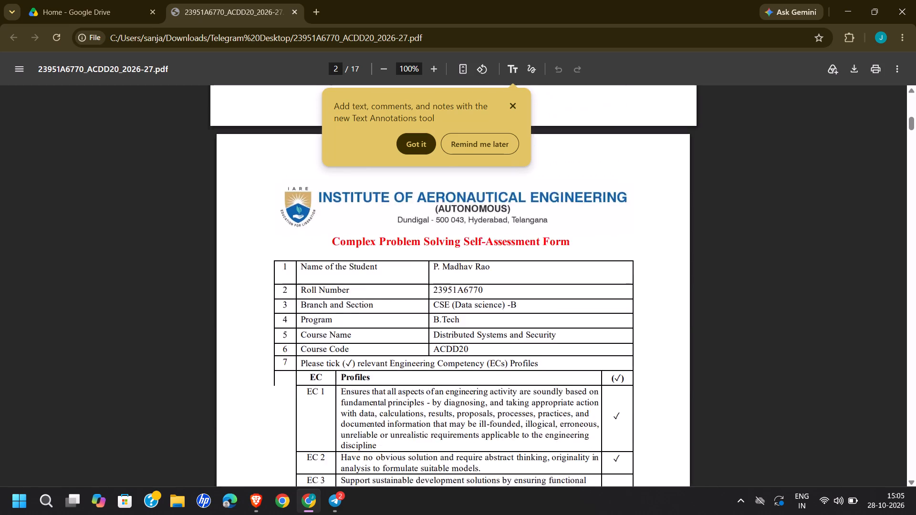
{"action": "scroll", "coordinate": [456, 303], "scroll_direction": "down", "scroll_amount": 20}
{"action": "scroll", "coordinate": [456, 303], "scroll_direction": "down", "scroll_amount": 2}
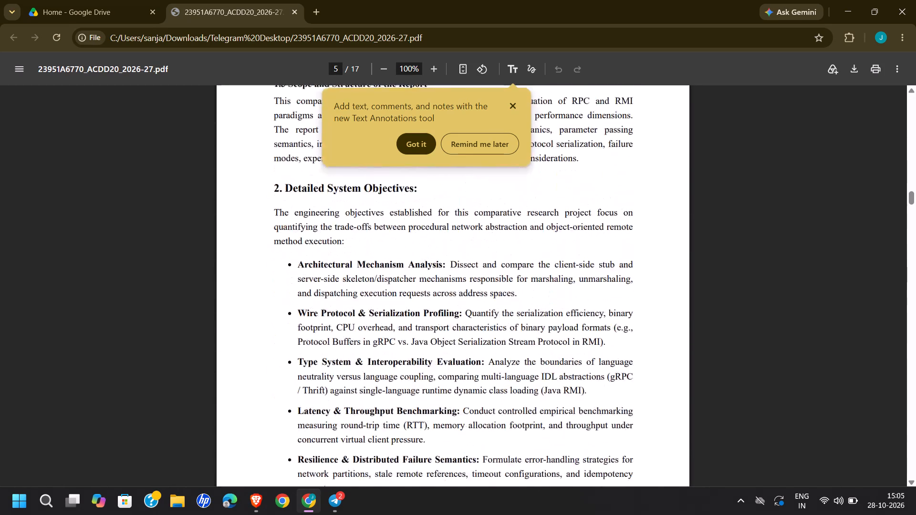
{"action": "scroll", "coordinate": [456, 303], "scroll_direction": "down", "scroll_amount": 4}
{"action": "scroll", "coordinate": [456, 303], "scroll_direction": "up", "scroll_amount": 1}
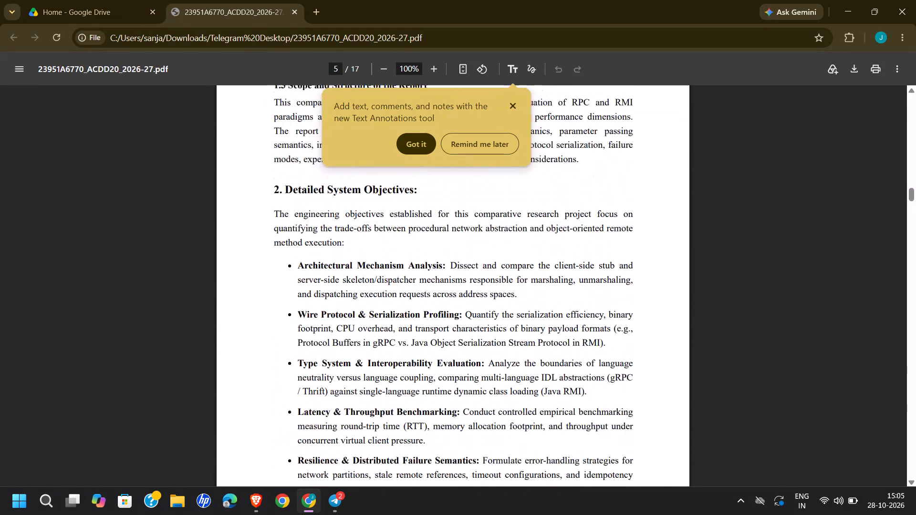
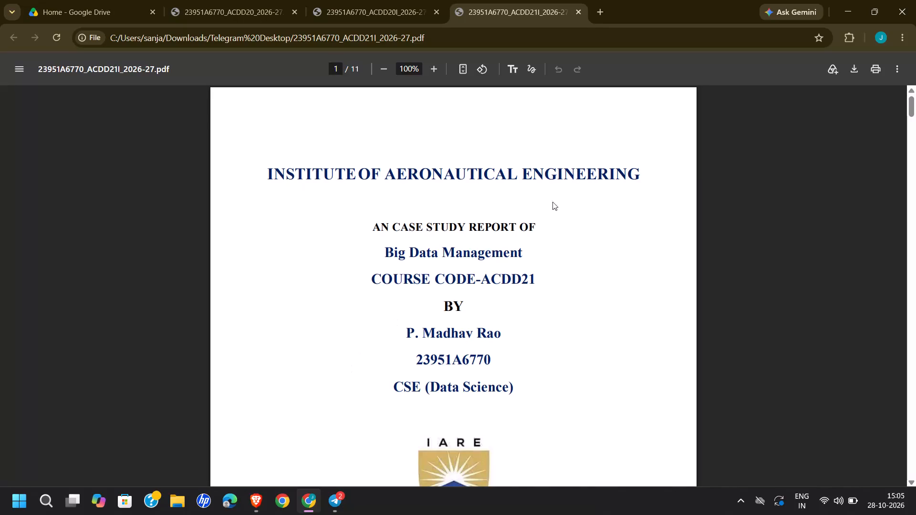
Save the Big Data Management case study report PDF to the Desktop as "case study".
{"action": "left_click", "coordinate": [850, 63]}
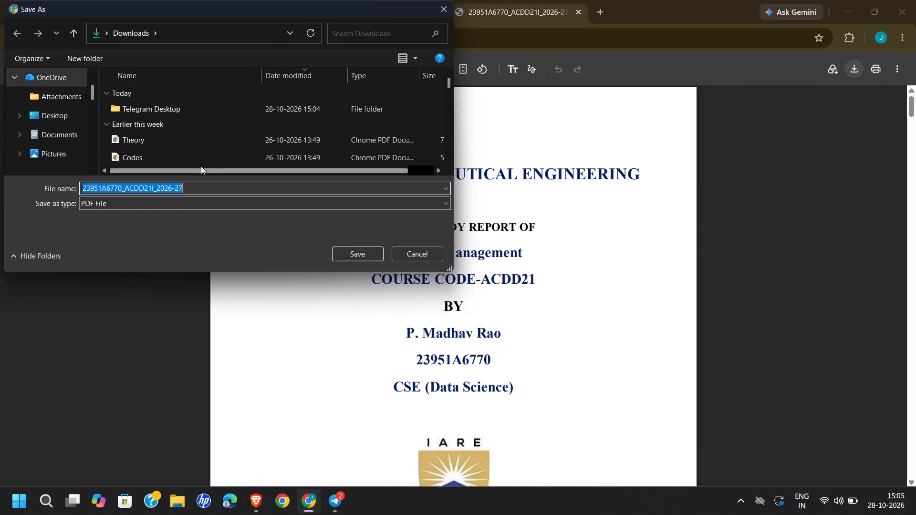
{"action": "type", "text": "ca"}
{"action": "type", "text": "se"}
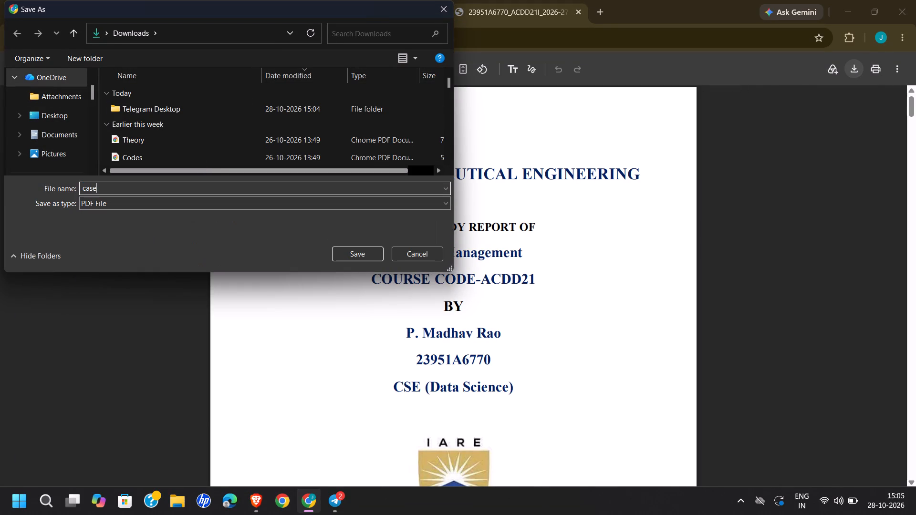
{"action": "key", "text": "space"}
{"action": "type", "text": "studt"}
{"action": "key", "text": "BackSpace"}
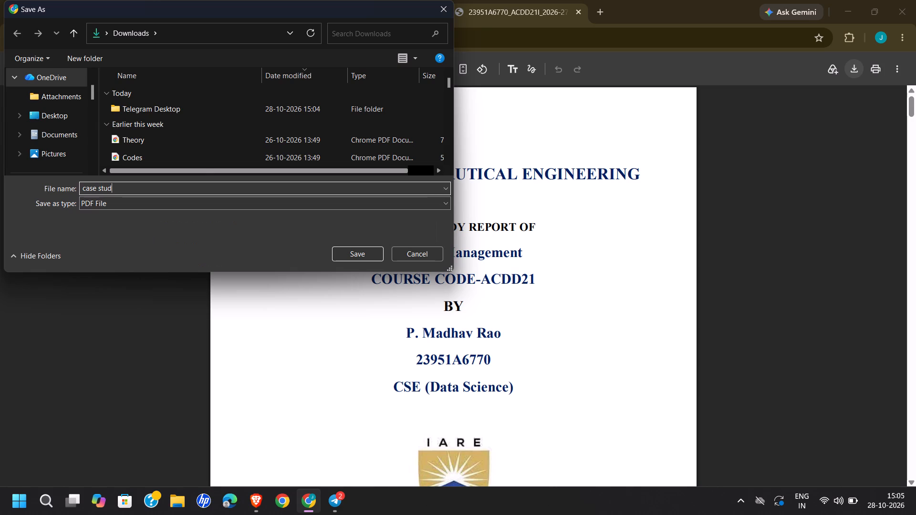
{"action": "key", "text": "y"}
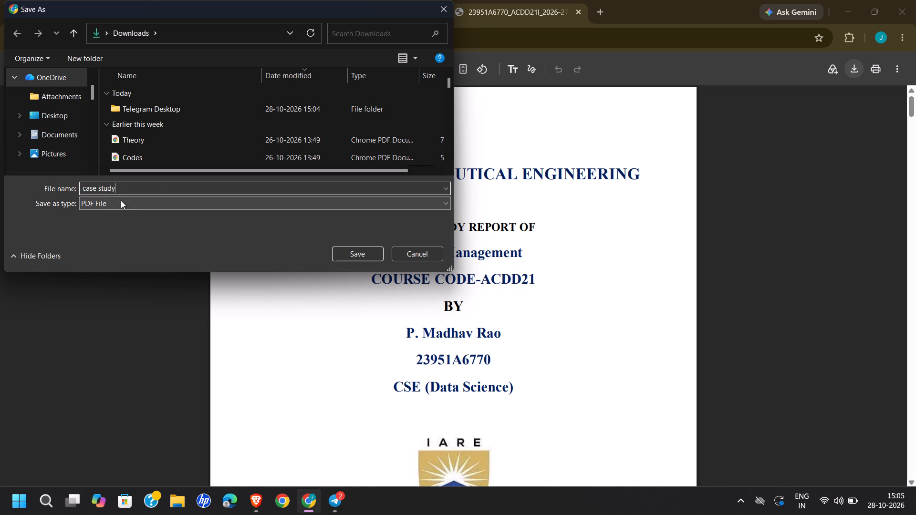
{"action": "left_click", "coordinate": [67, 116]}
{"action": "left_click", "coordinate": [365, 256]}
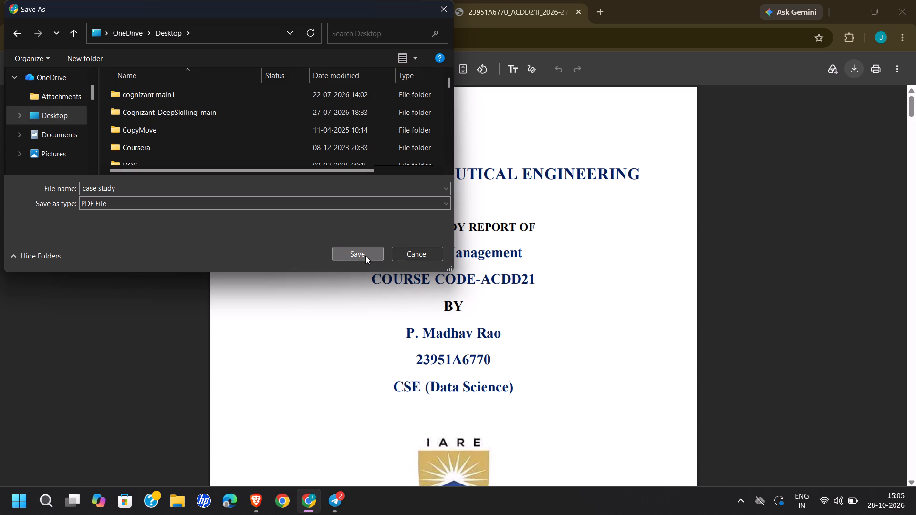
Save the Distributed Systems and Security assignment report PDF (ACDD20I) to the Desktop as "aat1".
{"action": "left_click", "coordinate": [405, 8]}
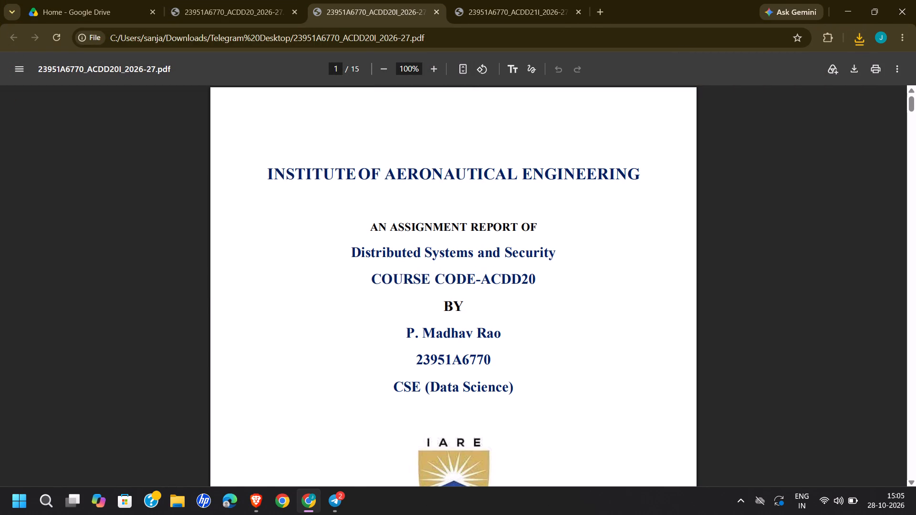
{"action": "scroll", "coordinate": [658, 231], "scroll_direction": "down", "scroll_amount": 12}
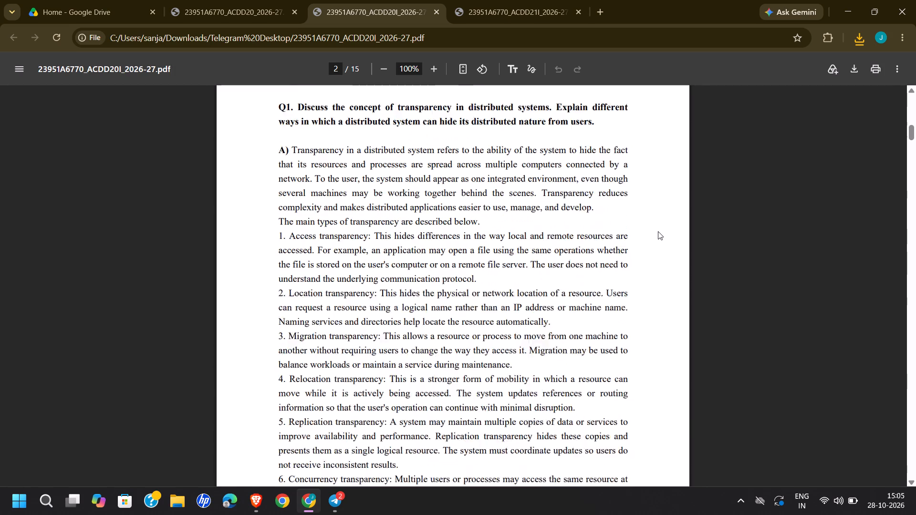
{"action": "scroll", "coordinate": [658, 231], "scroll_direction": "up", "scroll_amount": 13}
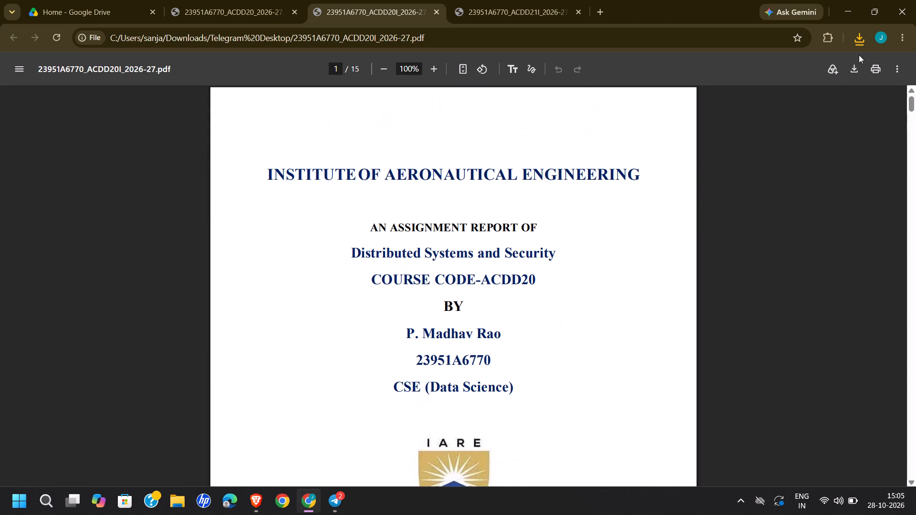
{"action": "left_click", "coordinate": [853, 67]}
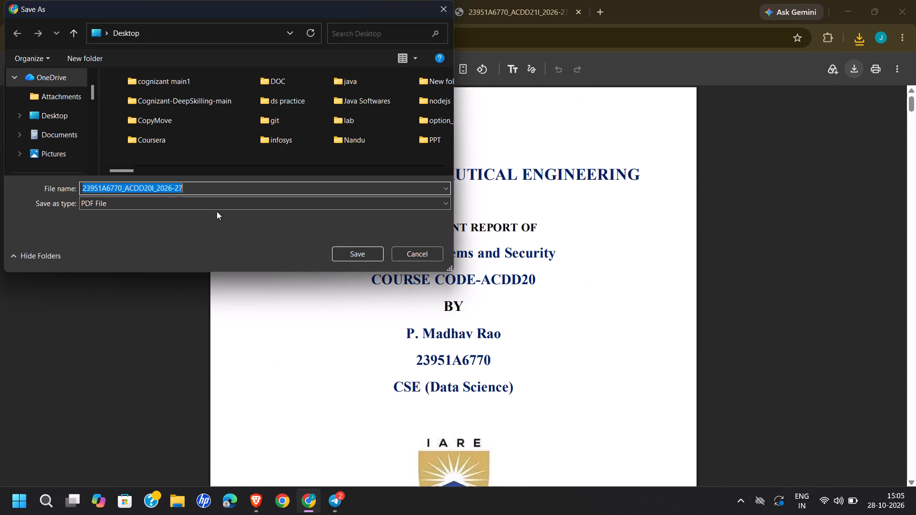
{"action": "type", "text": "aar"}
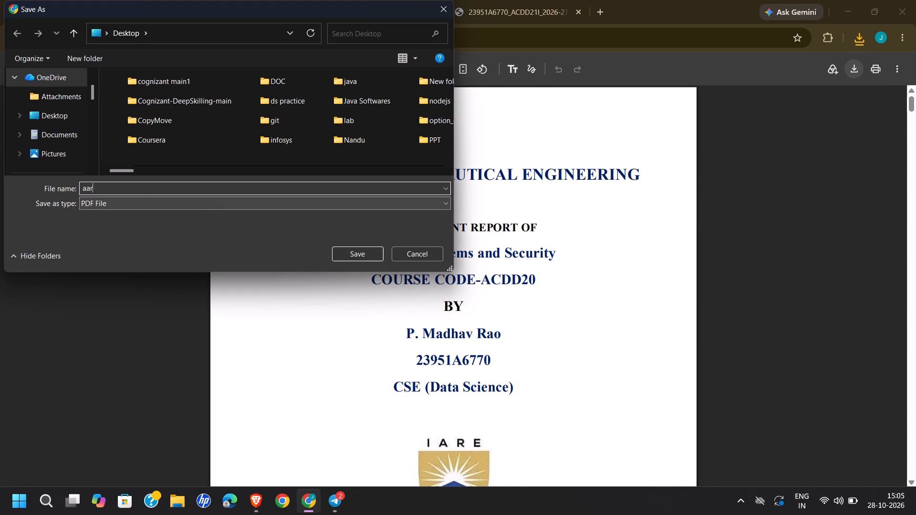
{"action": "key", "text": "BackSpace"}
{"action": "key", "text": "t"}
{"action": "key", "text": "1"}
{"action": "left_click", "coordinate": [56, 117]}
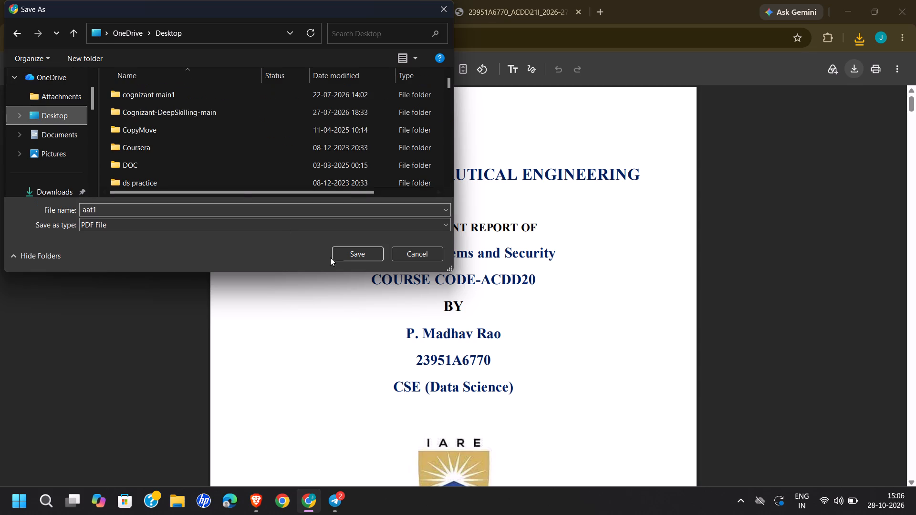
{"action": "left_click", "coordinate": [359, 254]}
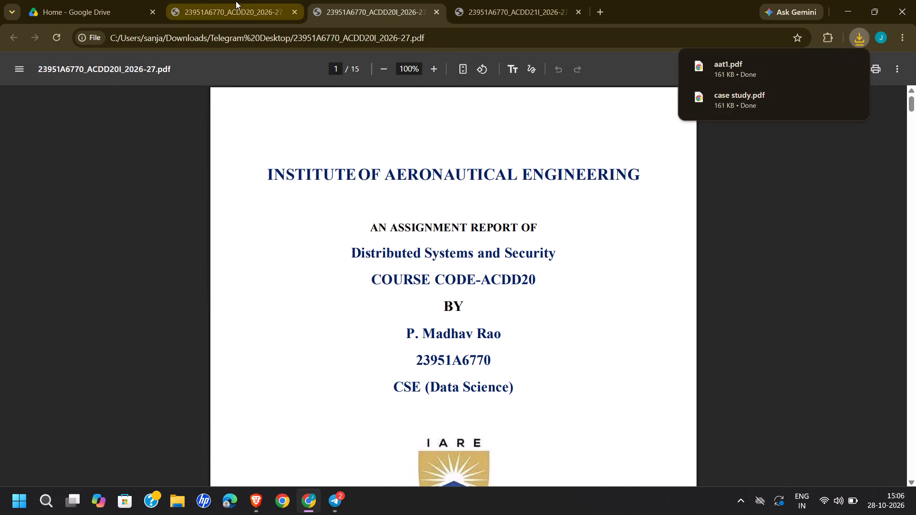
Save the Distributed Systems and Security complex engineering problem report PDF (ACDD20) to the Desktop as "report".
{"action": "left_click", "coordinate": [236, 1]}
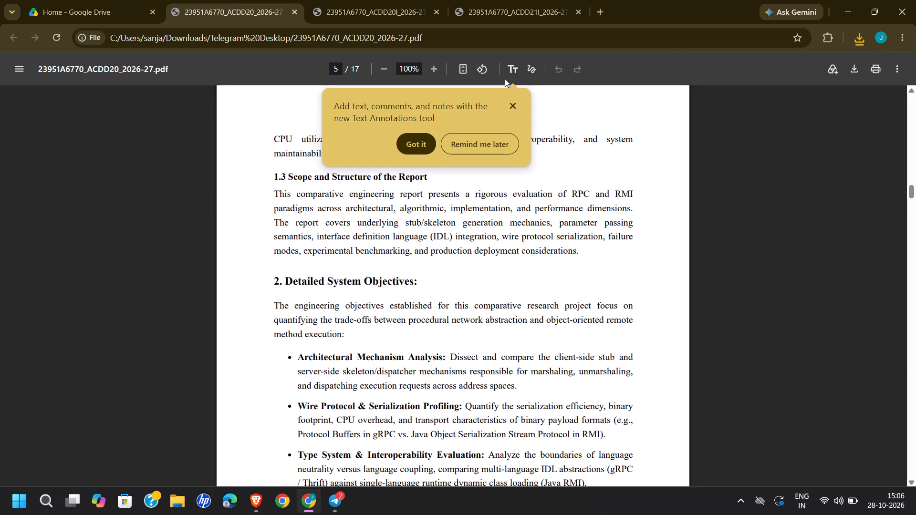
{"action": "left_click", "coordinate": [516, 103]}
{"action": "scroll", "coordinate": [516, 103], "scroll_direction": "up", "scroll_amount": 6}
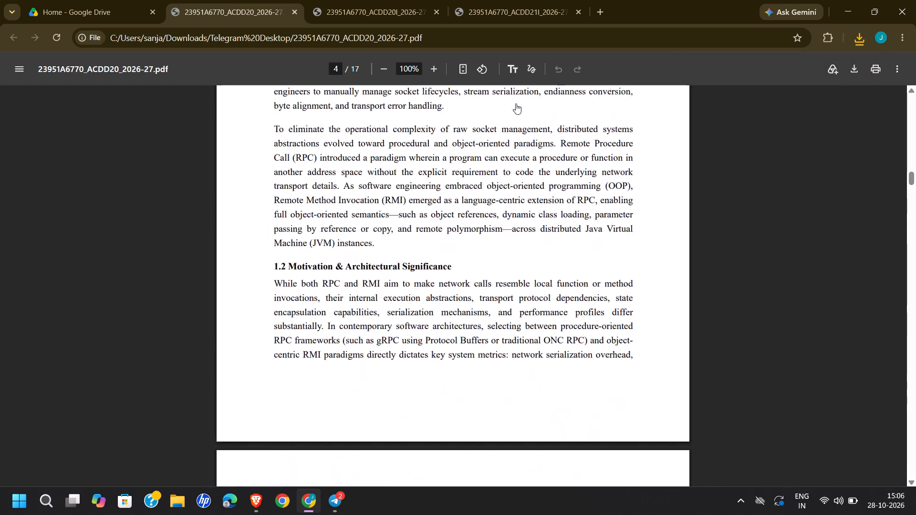
{"action": "scroll", "coordinate": [516, 103], "scroll_direction": "up", "scroll_amount": 11}
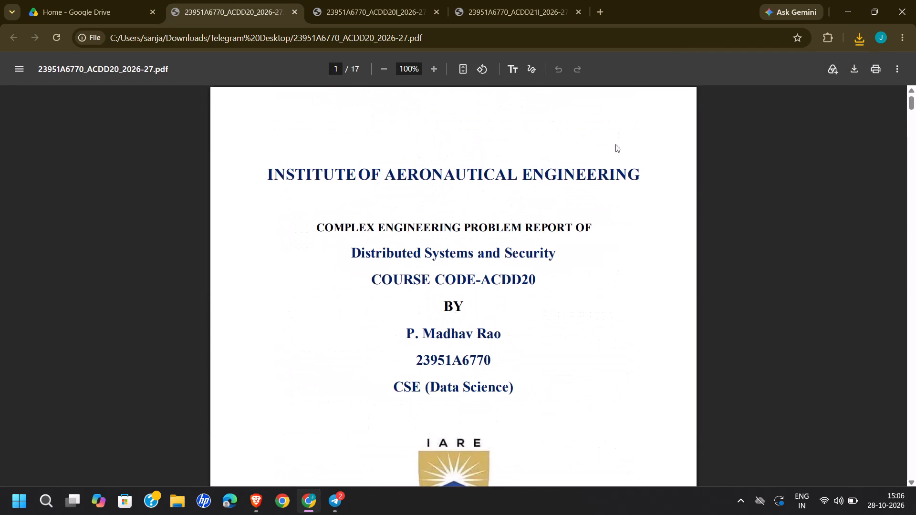
{"action": "left_click", "coordinate": [857, 68]}
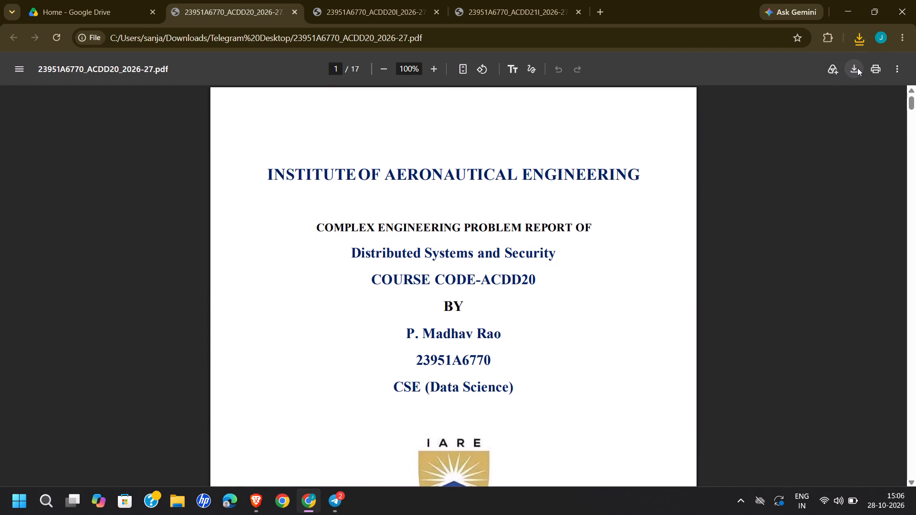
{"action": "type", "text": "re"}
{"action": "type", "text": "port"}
{"action": "left_click", "coordinate": [47, 122]}
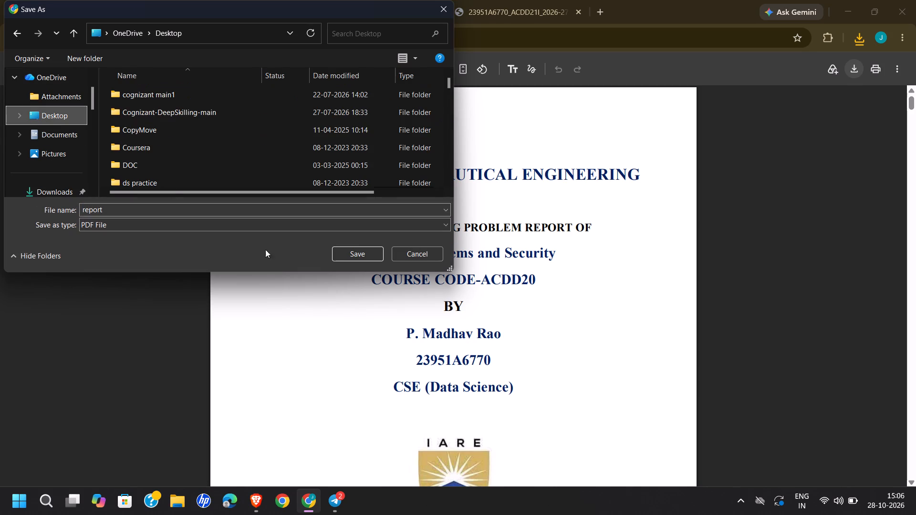
{"action": "left_click", "coordinate": [349, 257]}
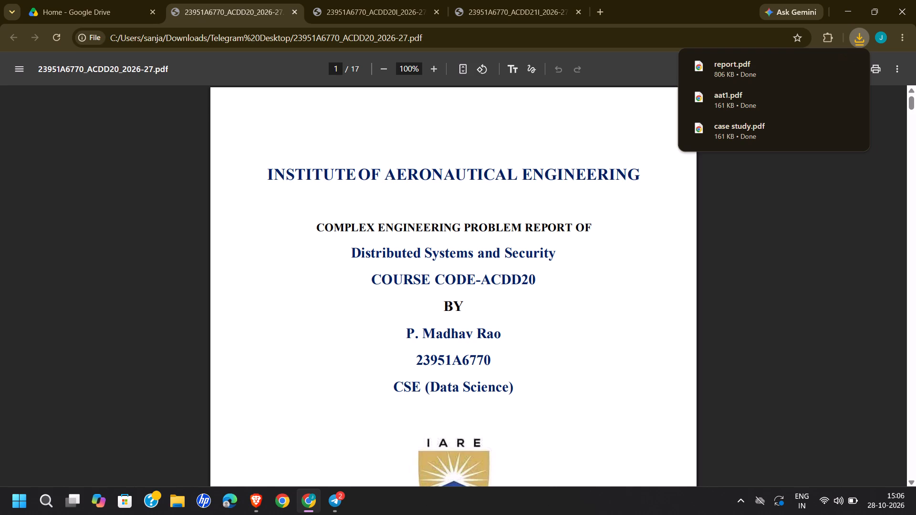
Open a new browser tab.
{"action": "left_click", "coordinate": [601, 8]}
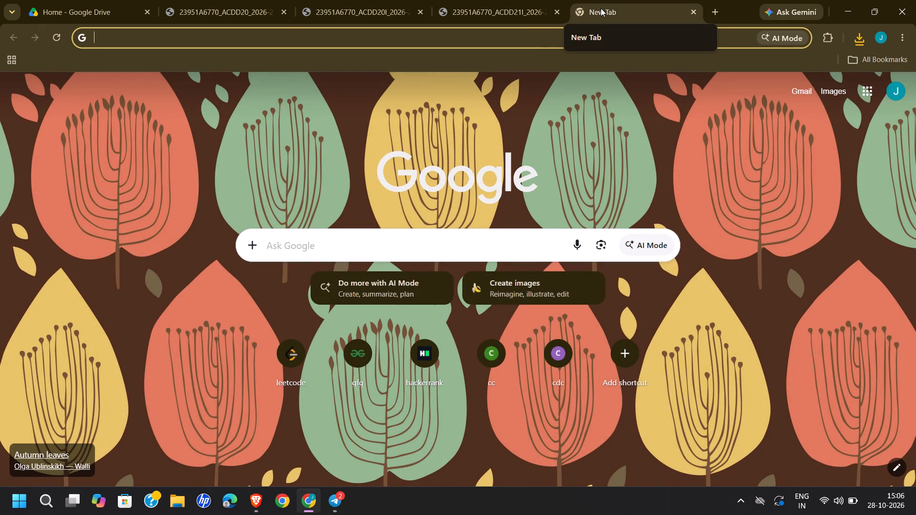
Launch Microsoft Word.
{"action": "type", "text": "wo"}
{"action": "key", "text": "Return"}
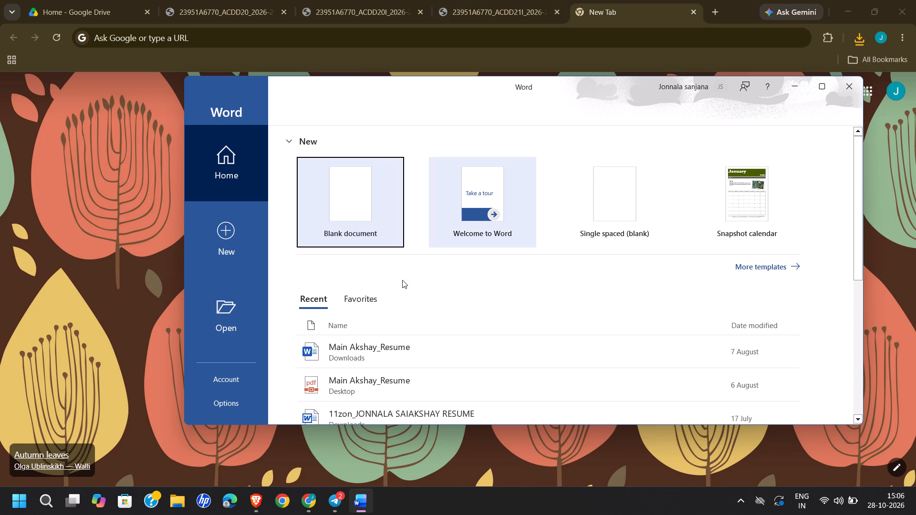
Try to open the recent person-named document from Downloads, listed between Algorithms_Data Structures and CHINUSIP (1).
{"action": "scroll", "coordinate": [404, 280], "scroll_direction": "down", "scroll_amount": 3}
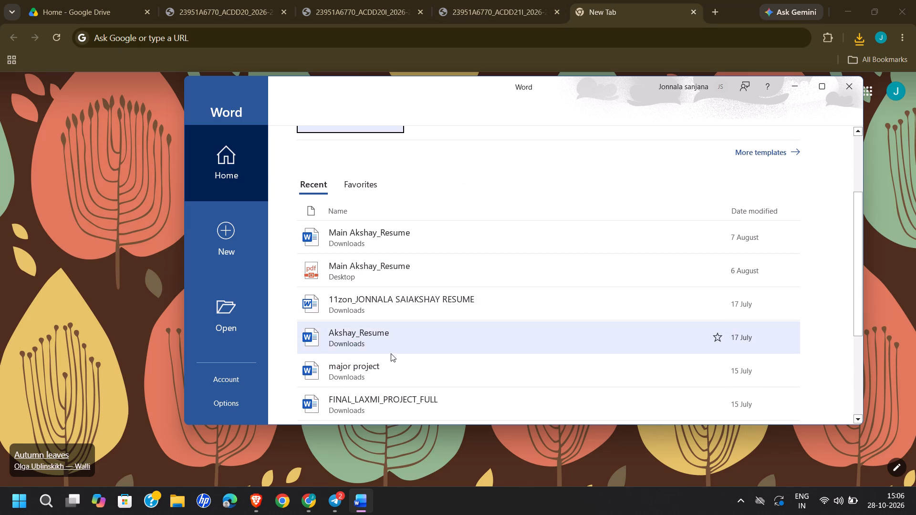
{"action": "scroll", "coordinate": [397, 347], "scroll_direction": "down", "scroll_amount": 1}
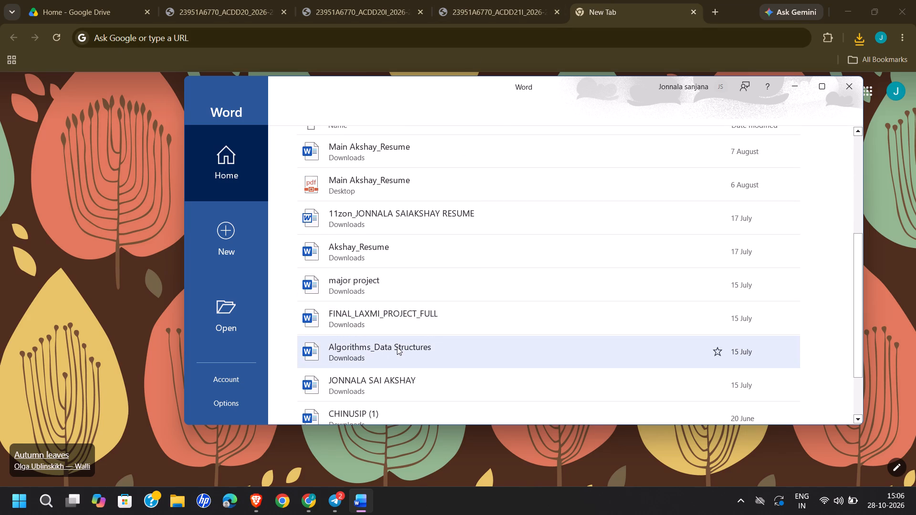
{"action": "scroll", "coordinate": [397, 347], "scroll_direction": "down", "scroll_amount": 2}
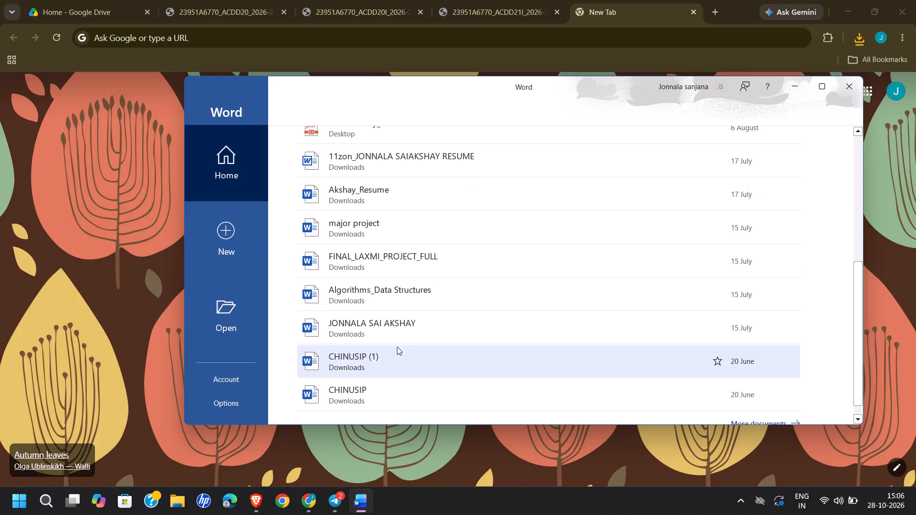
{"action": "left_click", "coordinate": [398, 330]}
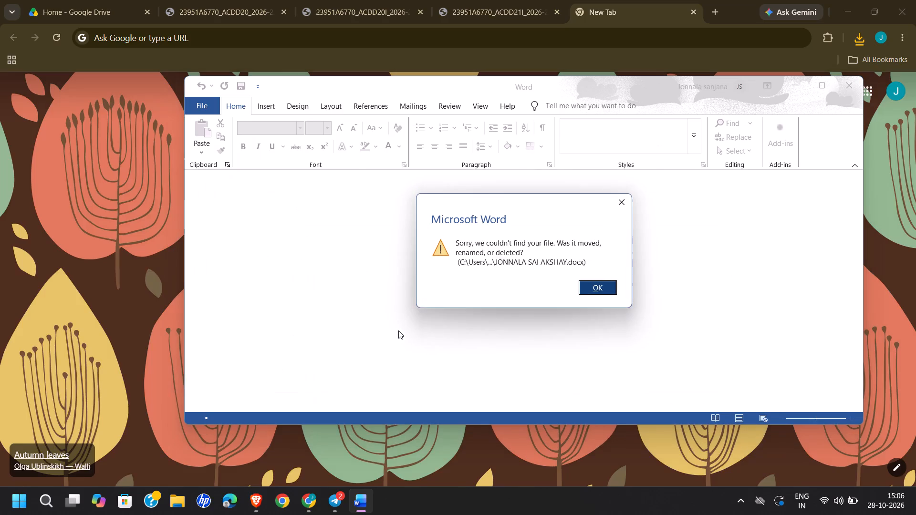
In Word, dismiss the missing-file message, open the recent Desktop document MLA RISHI and maximize its window.
{"action": "left_click", "coordinate": [622, 209]}
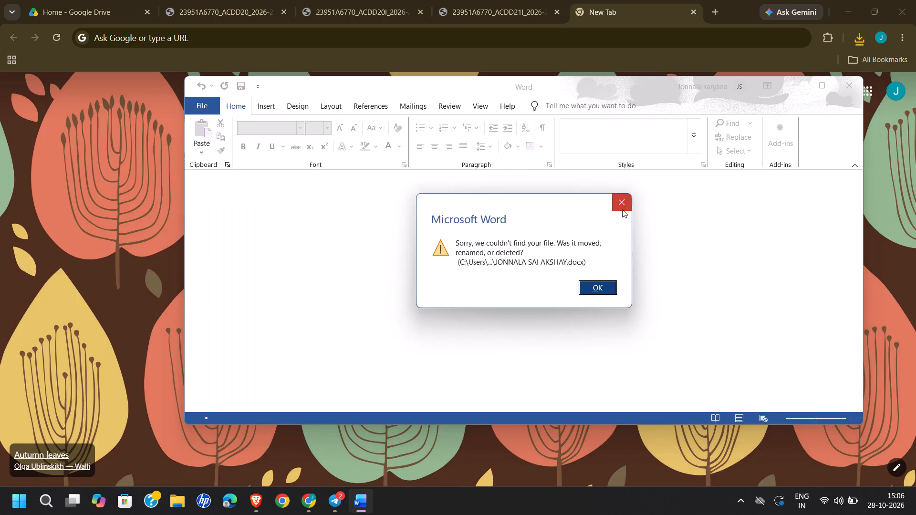
{"action": "scroll", "coordinate": [622, 209], "scroll_direction": "right", "scroll_amount": 7}
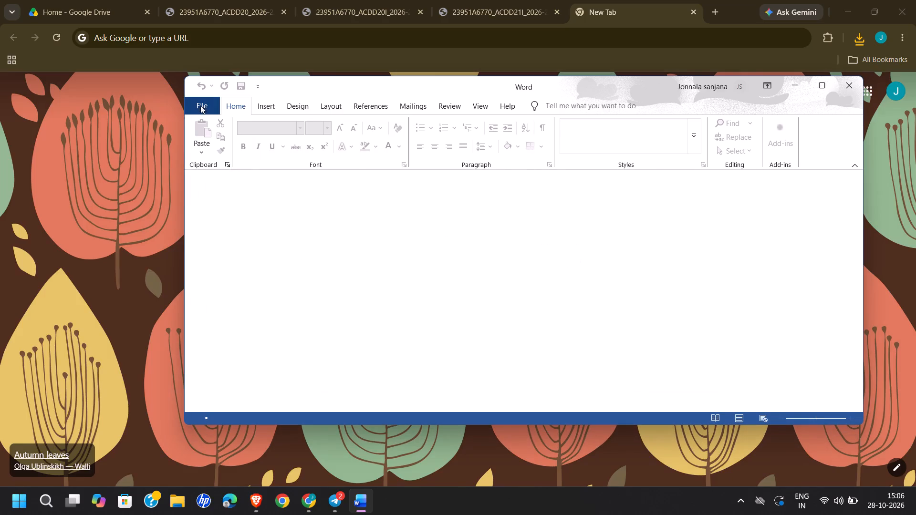
{"action": "left_click", "coordinate": [197, 102]}
{"action": "left_click", "coordinate": [218, 183]}
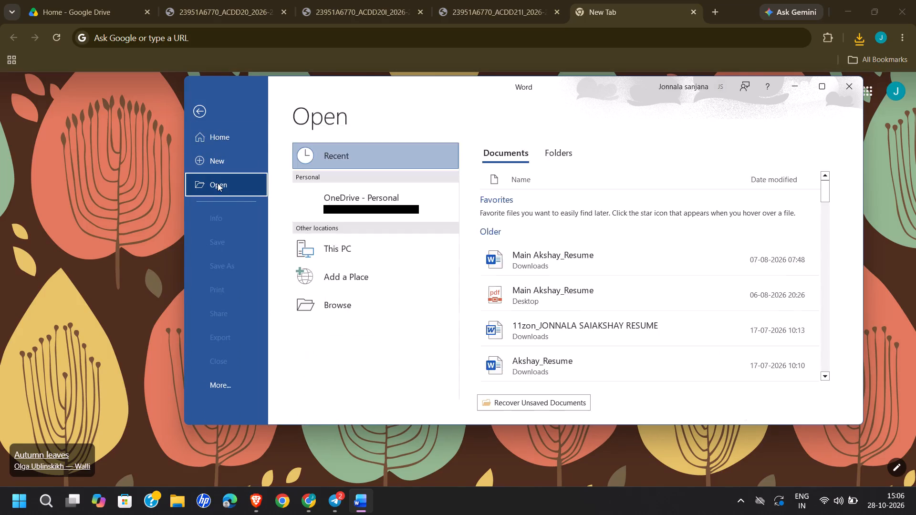
{"action": "scroll", "coordinate": [519, 330], "scroll_direction": "down", "scroll_amount": 3}
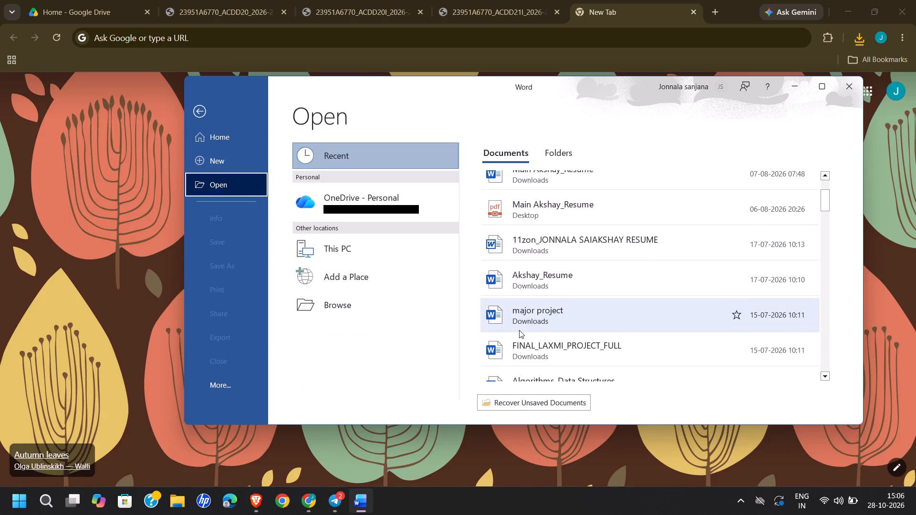
{"action": "scroll", "coordinate": [519, 330], "scroll_direction": "down", "scroll_amount": 7}
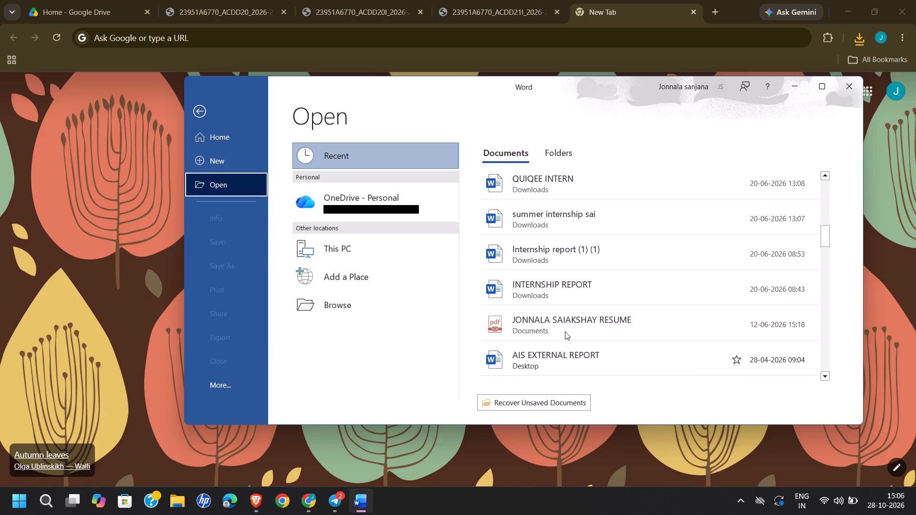
{"action": "scroll", "coordinate": [567, 309], "scroll_direction": "down", "scroll_amount": 3}
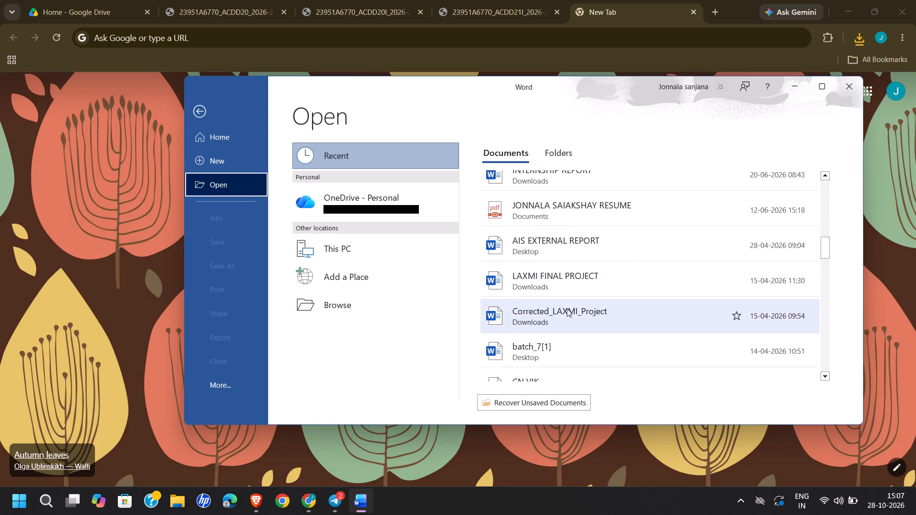
{"action": "scroll", "coordinate": [548, 360], "scroll_direction": "down", "scroll_amount": 2}
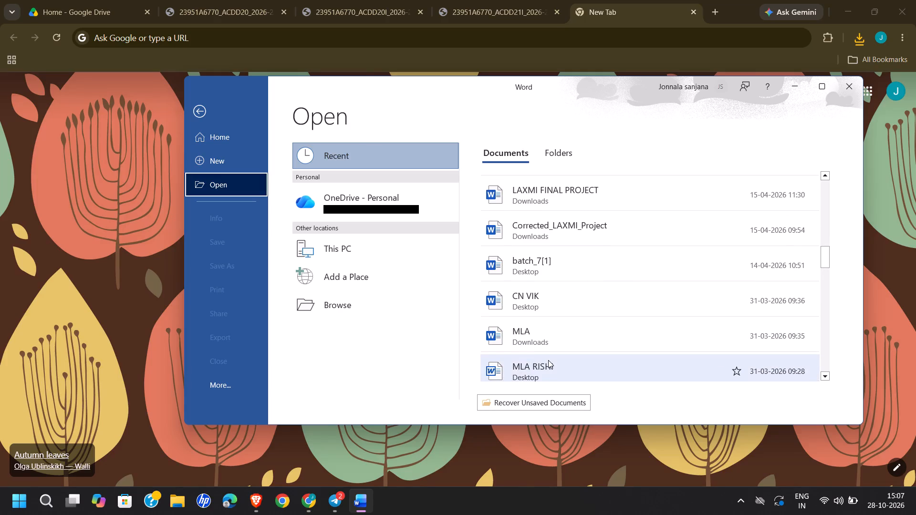
{"action": "scroll", "coordinate": [548, 360], "scroll_direction": "down", "scroll_amount": 2}
{"action": "left_click", "coordinate": [579, 262]}
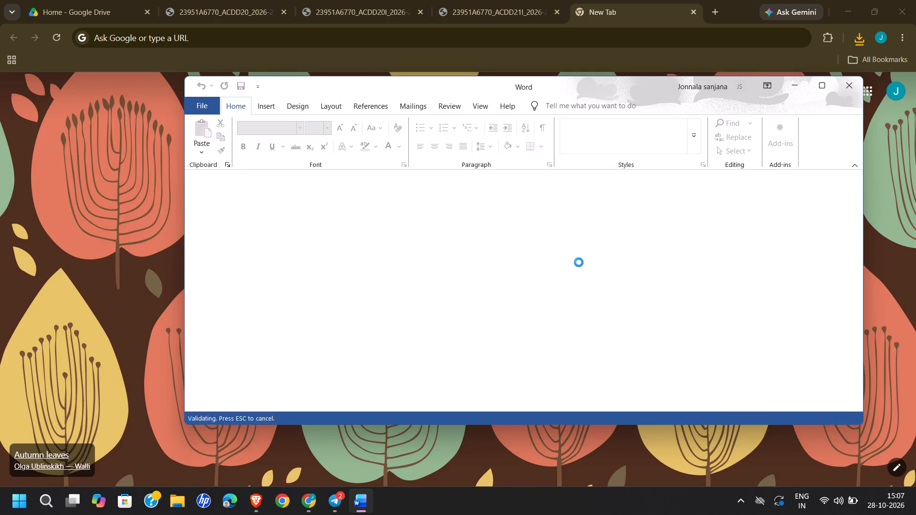
{"action": "scroll", "coordinate": [579, 262], "scroll_direction": "down", "scroll_amount": 2}
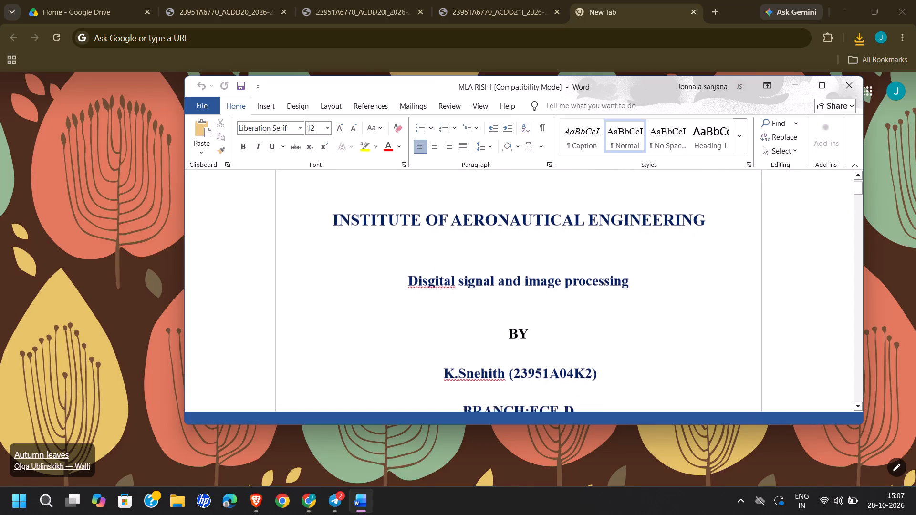
{"action": "scroll", "coordinate": [579, 262], "scroll_direction": "down", "scroll_amount": 1}
{"action": "scroll", "coordinate": [822, 82], "scroll_direction": "down", "scroll_amount": 2}
{"action": "left_click", "coordinate": [821, 84]}
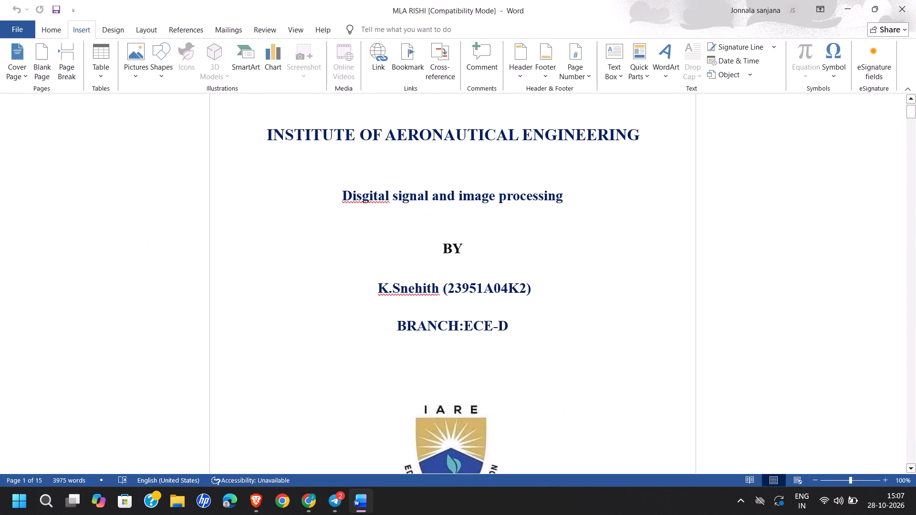
Replace the student name and roll number line below BY on the cover page with the new student's name in capitals.
{"action": "left_click_drag", "start_coordinate": [375, 289], "coordinate": [532, 298]}
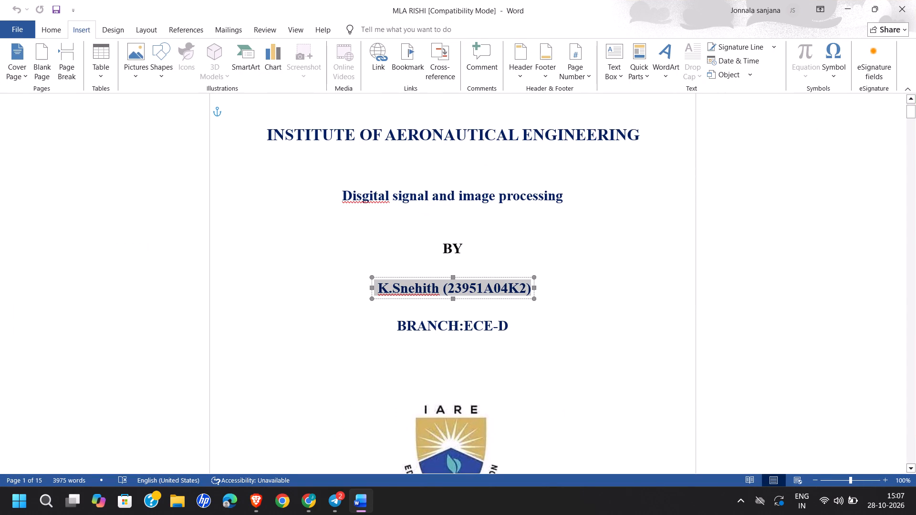
{"action": "left_click_drag", "start_coordinate": [532, 298], "coordinate": [532, 298]}
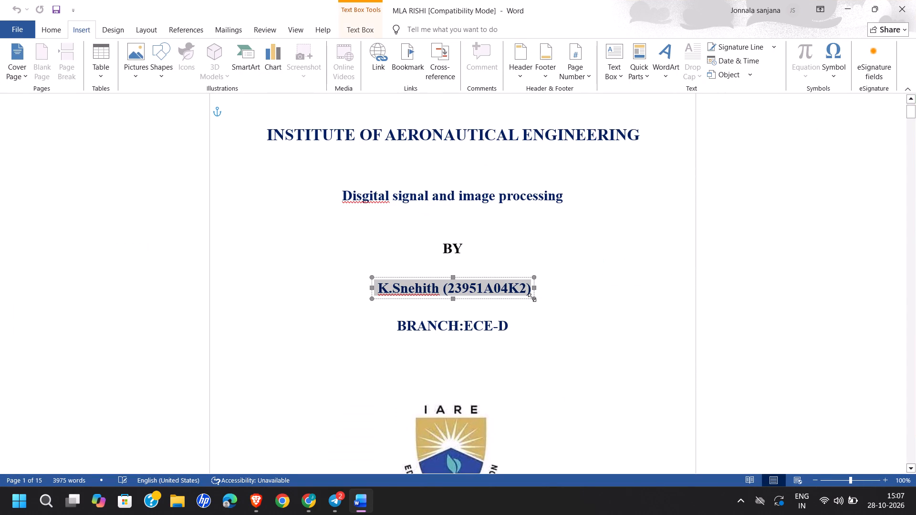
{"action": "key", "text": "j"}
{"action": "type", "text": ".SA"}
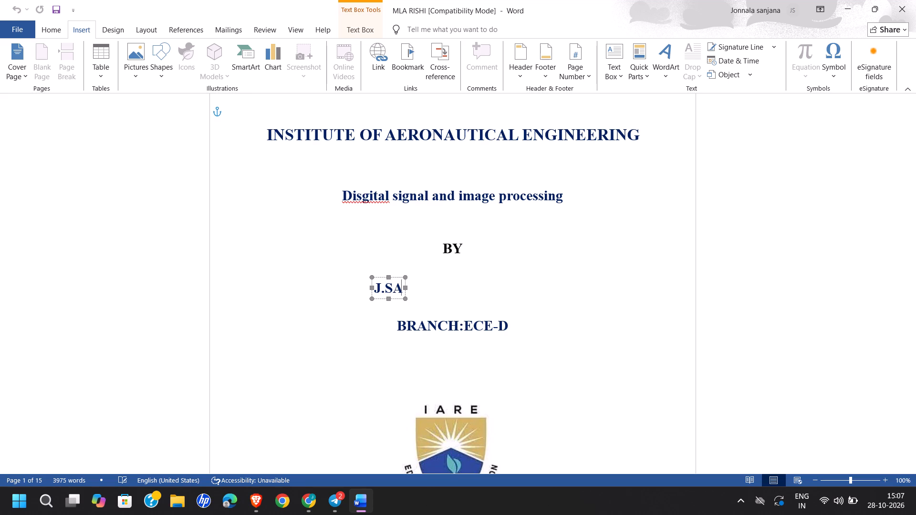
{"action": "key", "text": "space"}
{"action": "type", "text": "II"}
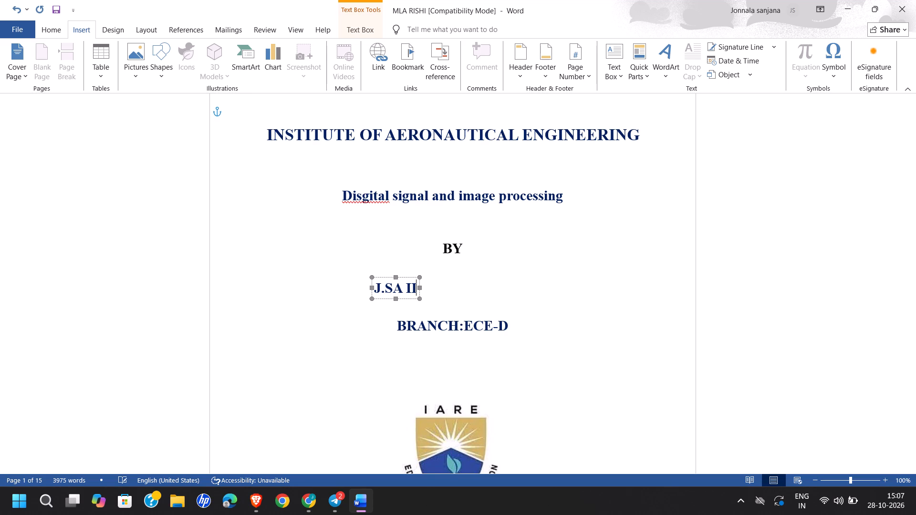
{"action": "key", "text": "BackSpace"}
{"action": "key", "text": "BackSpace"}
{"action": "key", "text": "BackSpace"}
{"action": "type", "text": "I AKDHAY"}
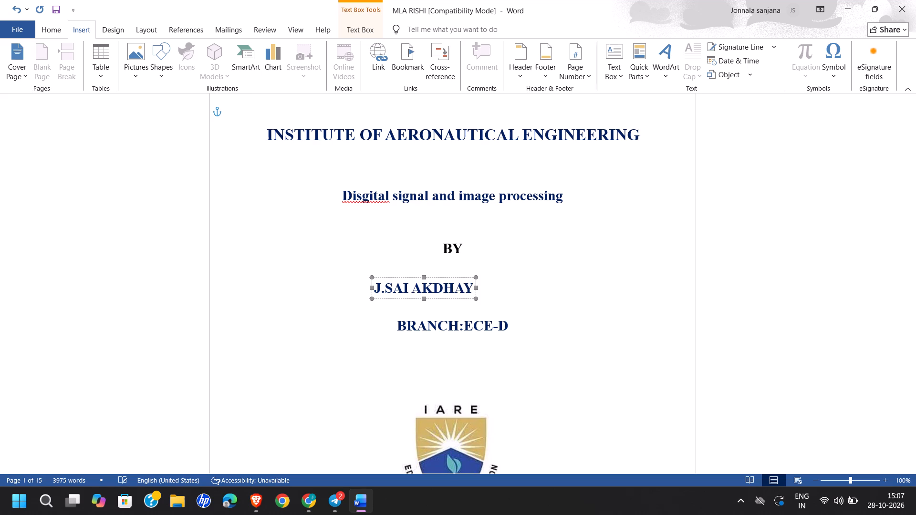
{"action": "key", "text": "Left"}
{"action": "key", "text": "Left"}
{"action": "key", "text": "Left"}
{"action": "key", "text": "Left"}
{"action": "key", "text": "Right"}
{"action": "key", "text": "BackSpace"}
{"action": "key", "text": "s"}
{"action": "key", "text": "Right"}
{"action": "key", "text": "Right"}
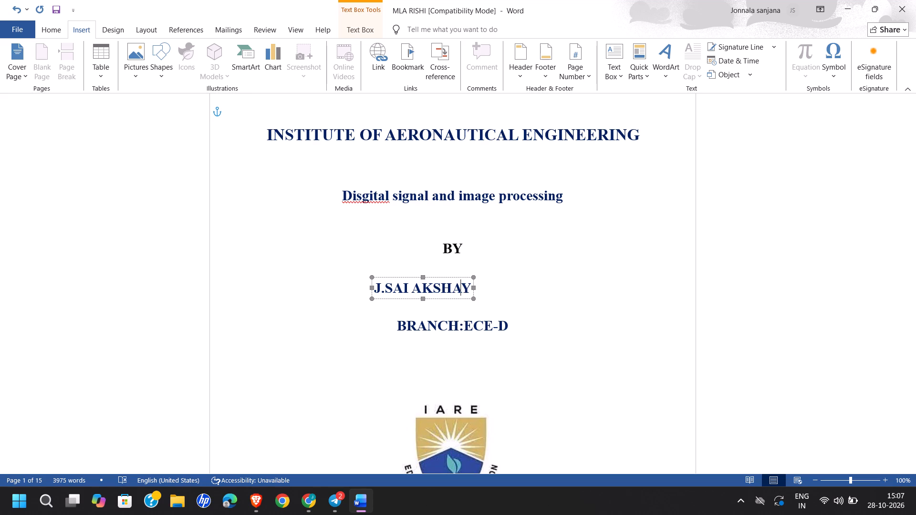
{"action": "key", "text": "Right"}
Add the new student's roll number in parentheses directly after the name on the cover page.
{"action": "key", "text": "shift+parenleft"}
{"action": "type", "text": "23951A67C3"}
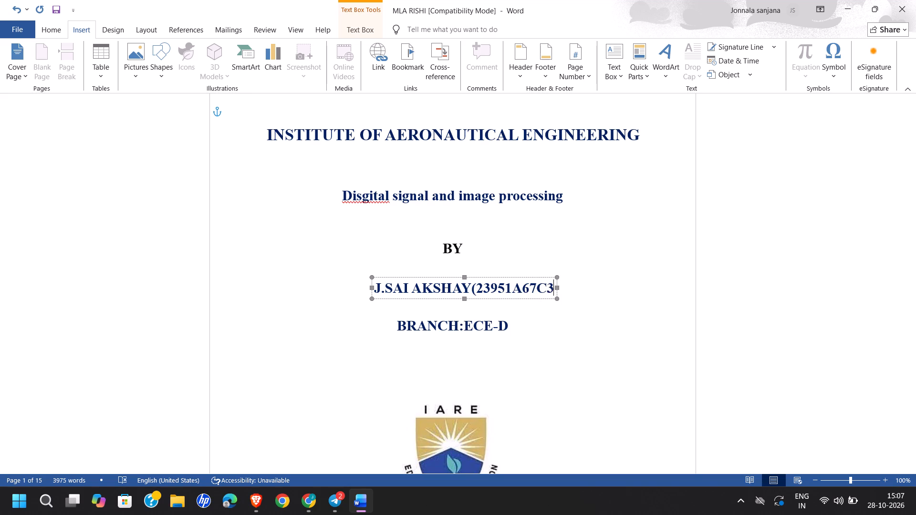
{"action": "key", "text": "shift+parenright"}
{"action": "left_click", "coordinate": [668, 293]}
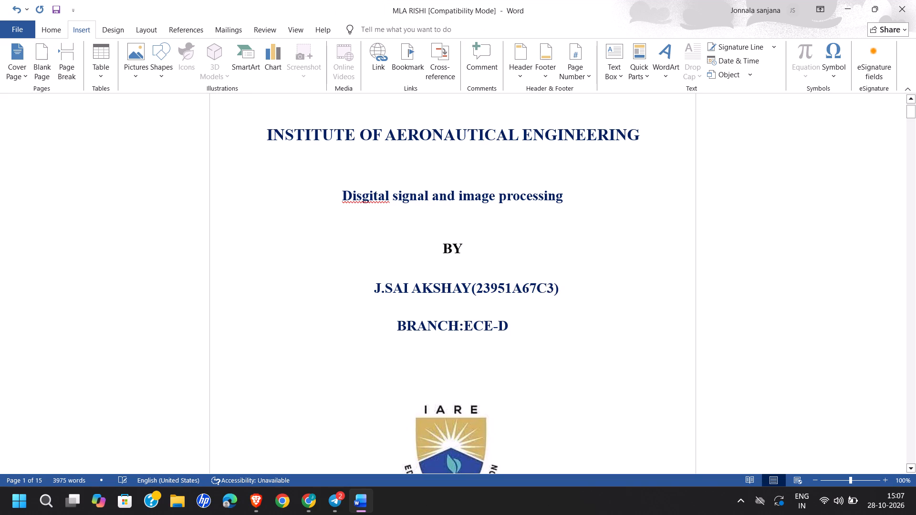
Capture a rectangular screen snip of the cover page line with the new student's name and roll number.
{"action": "key", "text": "Print"}
{"action": "left_click_drag", "start_coordinate": [362, 269], "coordinate": [604, 305]}
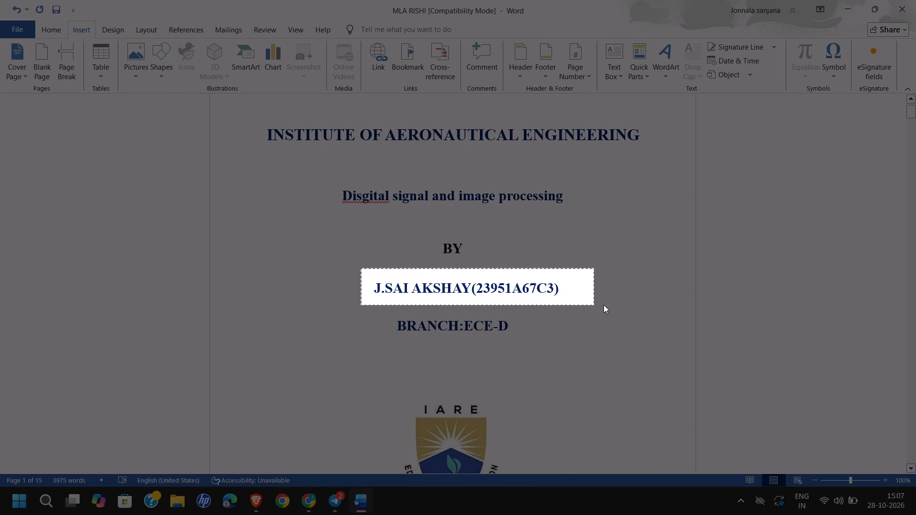
{"action": "left_click_drag", "start_coordinate": [604, 305], "coordinate": [571, 304]}
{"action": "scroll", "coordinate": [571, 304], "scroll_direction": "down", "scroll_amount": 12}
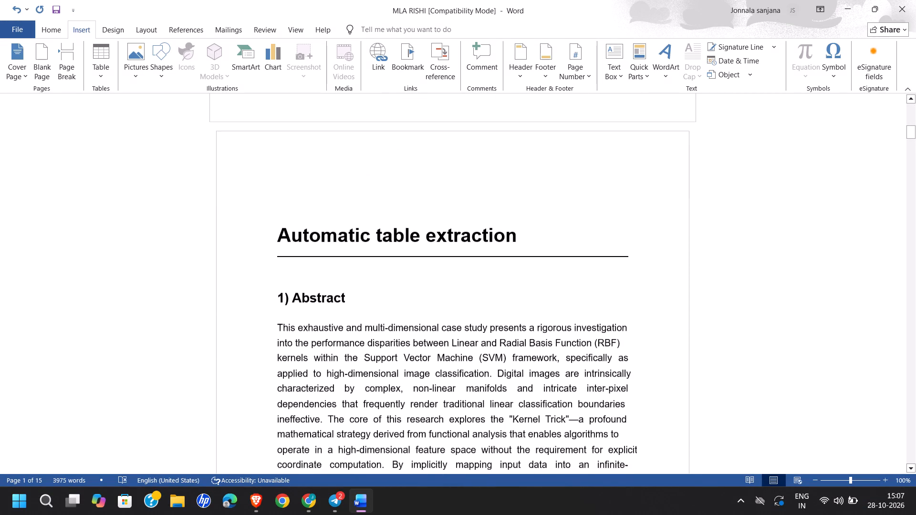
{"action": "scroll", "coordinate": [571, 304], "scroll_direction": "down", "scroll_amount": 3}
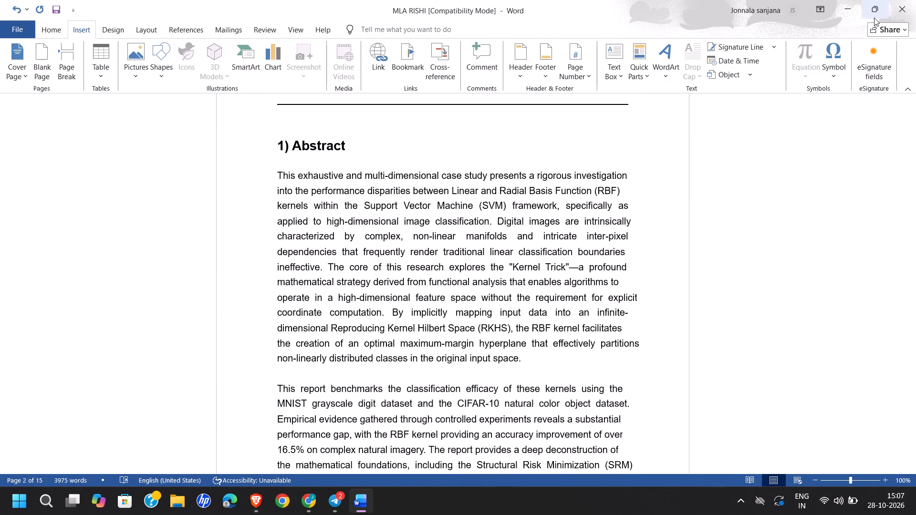
Minimize Word and search Google for Canva in Chrome's empty new tab.
{"action": "left_click", "coordinate": [848, 11]}
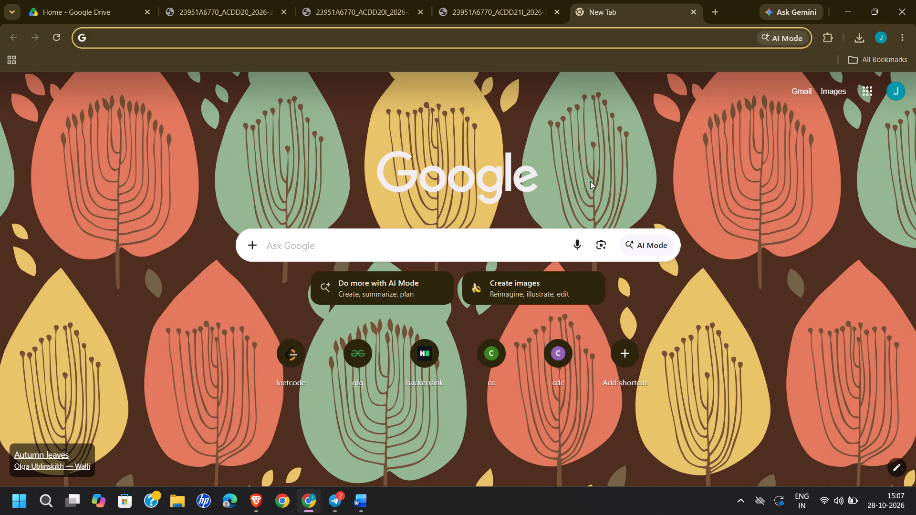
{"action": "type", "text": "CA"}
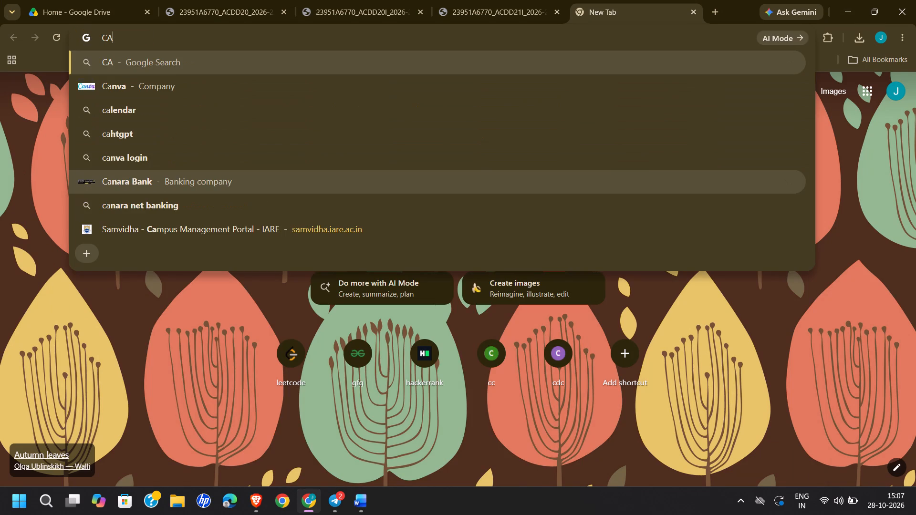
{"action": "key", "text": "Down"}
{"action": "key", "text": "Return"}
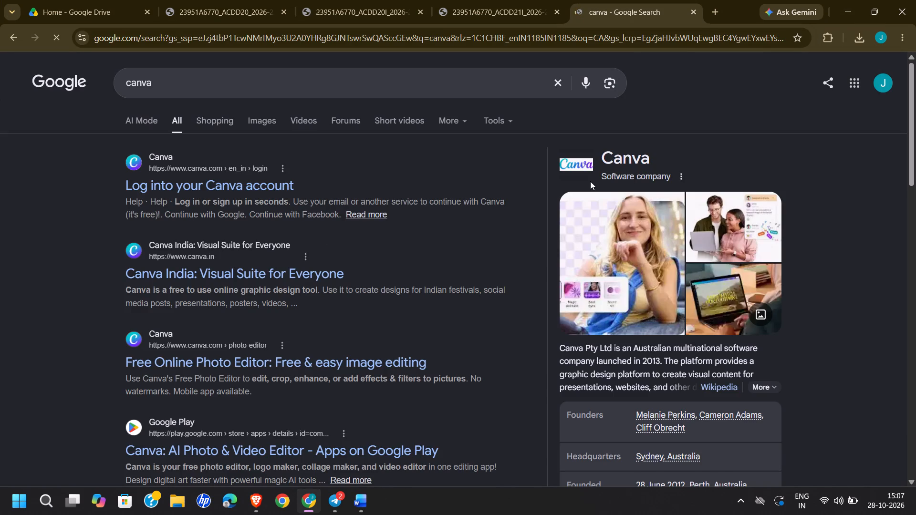
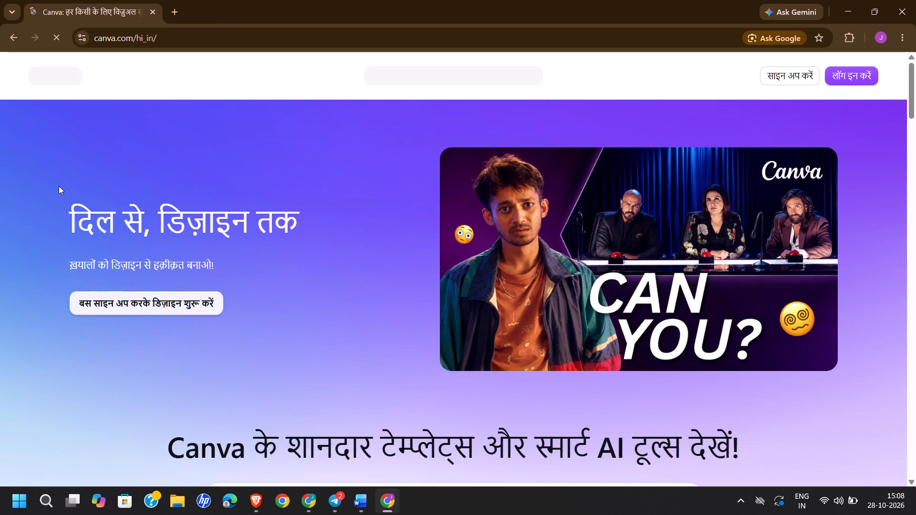
Go back from the Hindi Canva home page to the new tab page and enter "ca" as a new Google search.
{"action": "scroll", "coordinate": [630, 269], "scroll_direction": "right", "scroll_amount": 9}
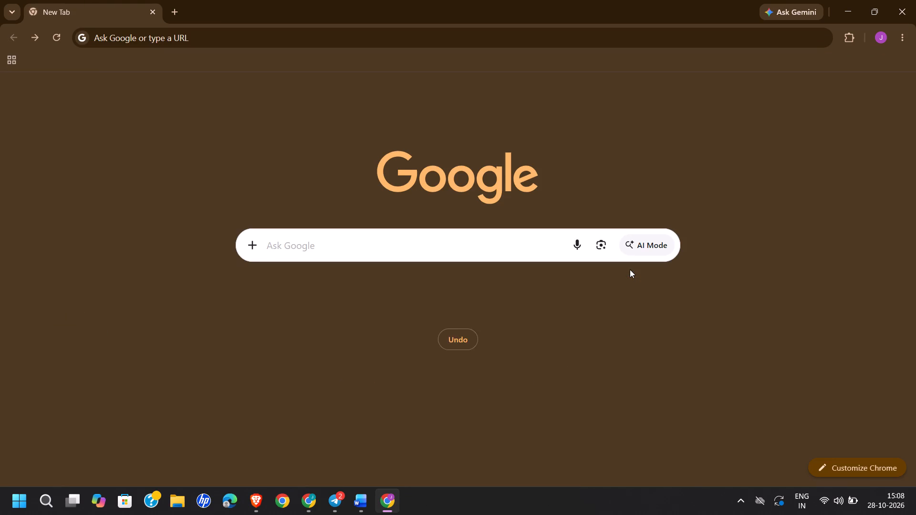
{"action": "left_click", "coordinate": [499, 255]}
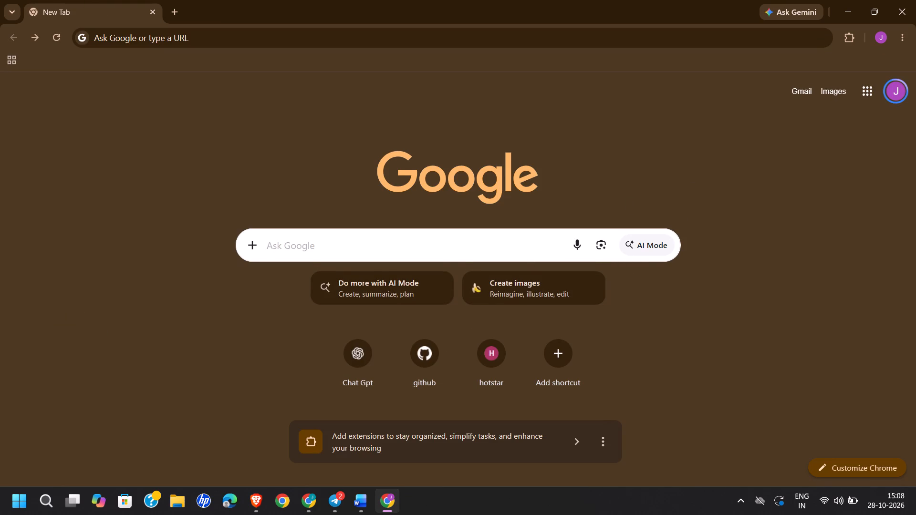
{"action": "type", "text": "ca"}
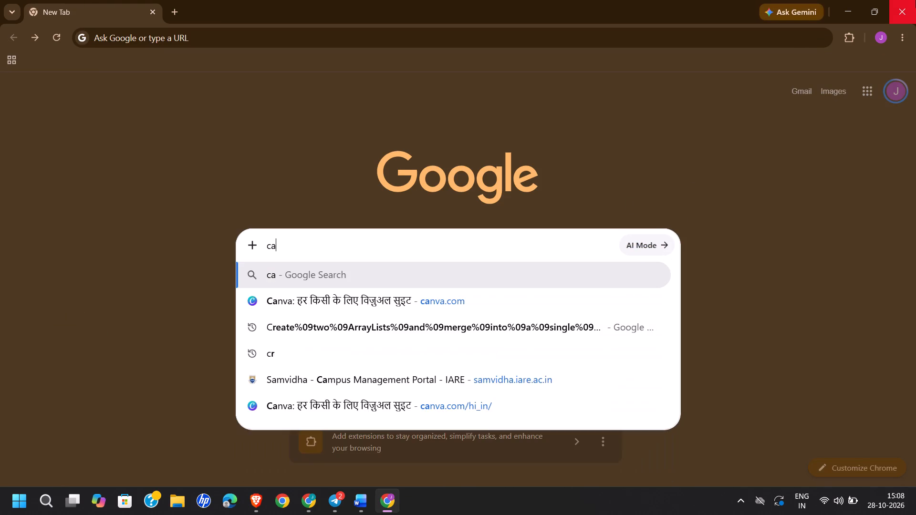
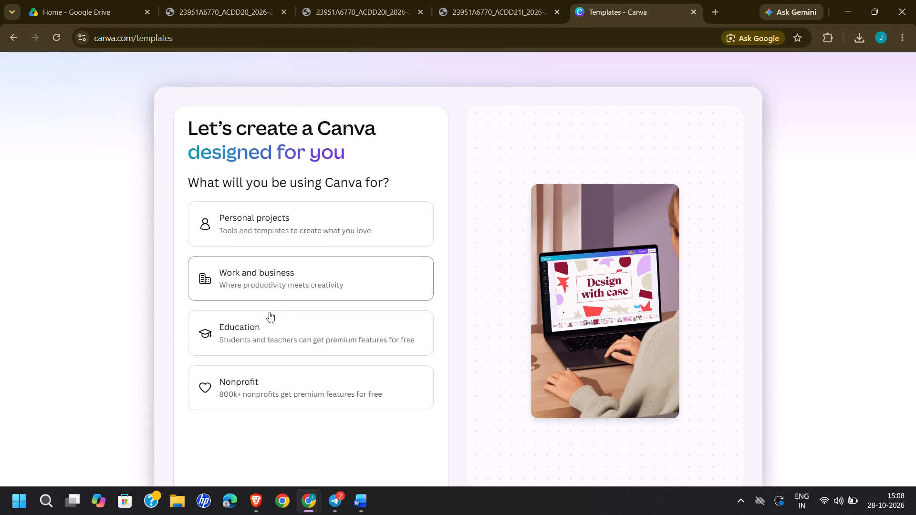
Set up the Canva account for Education use as a student.
{"action": "left_click", "coordinate": [269, 312]}
{"action": "left_click", "coordinate": [268, 319]}
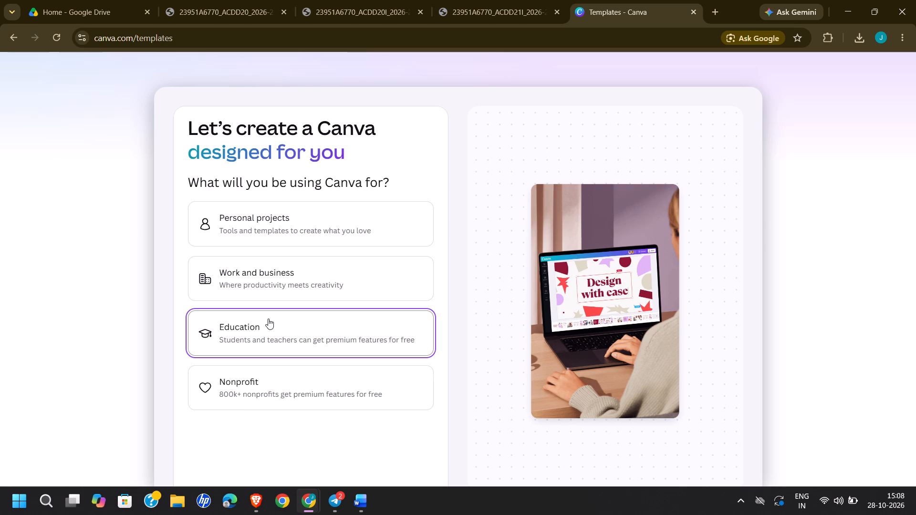
{"action": "left_click", "coordinate": [268, 319]}
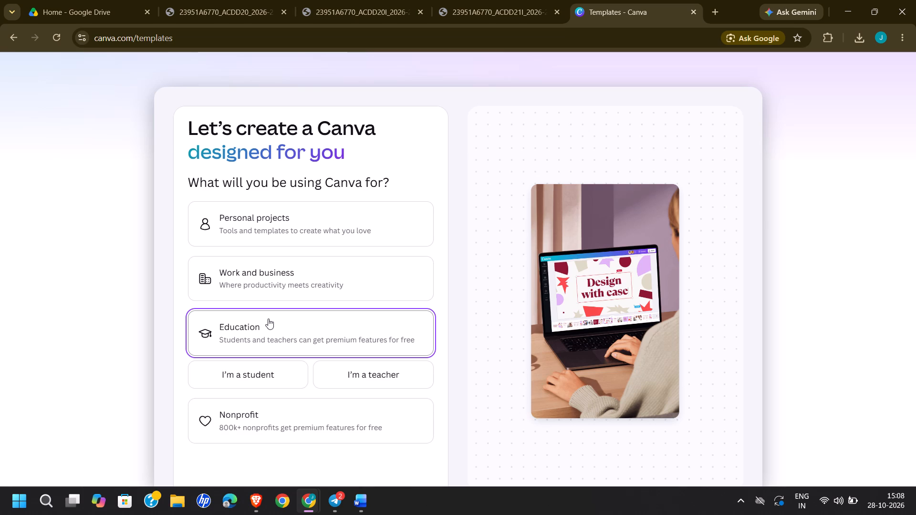
{"action": "left_click", "coordinate": [254, 381]}
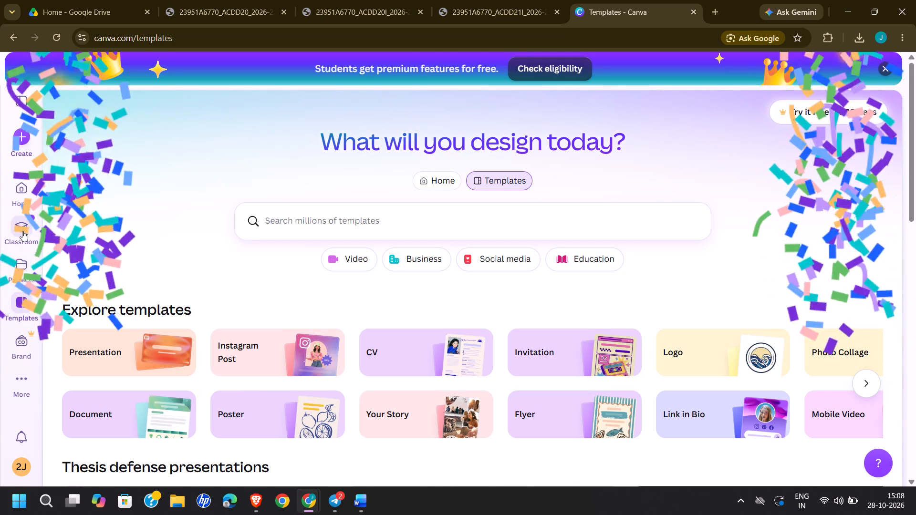
Upload the case study, aat1 and report PDFs from the recent files as new Canva designs.
{"action": "left_click", "coordinate": [25, 140]}
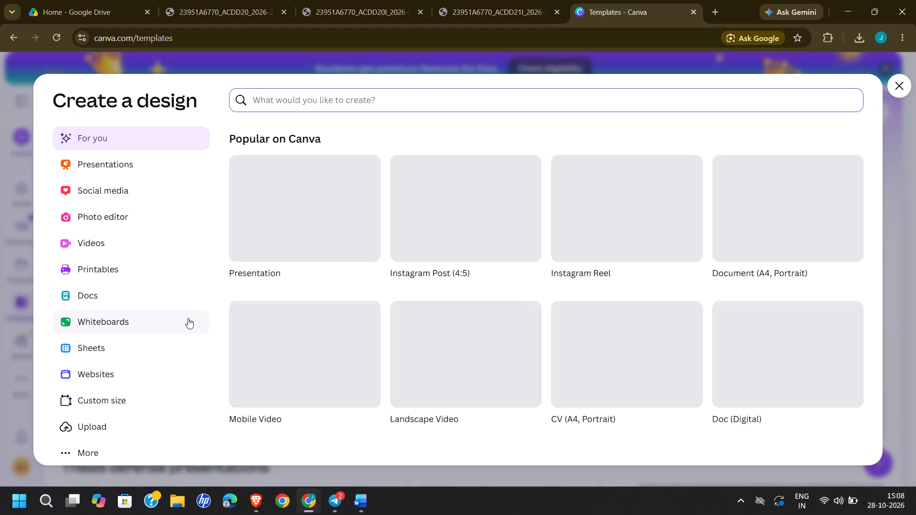
{"action": "left_click", "coordinate": [101, 430]}
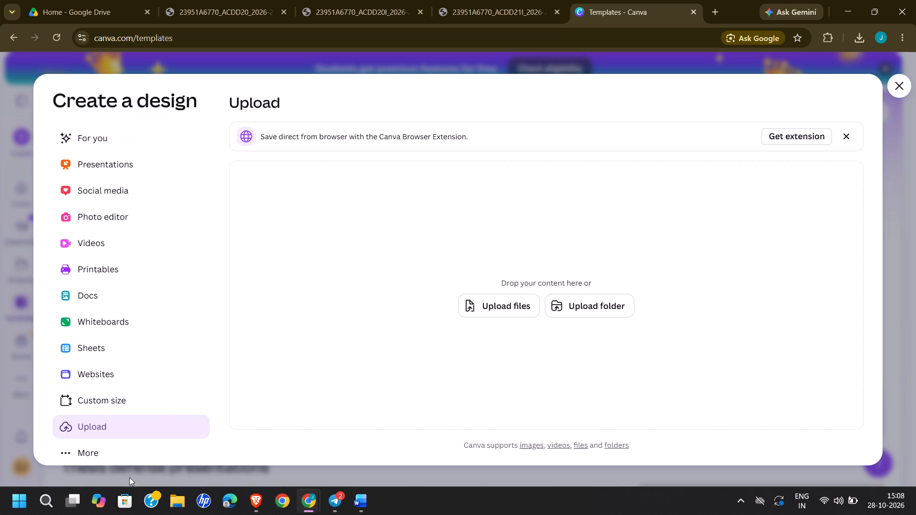
{"action": "left_click", "coordinate": [499, 350]}
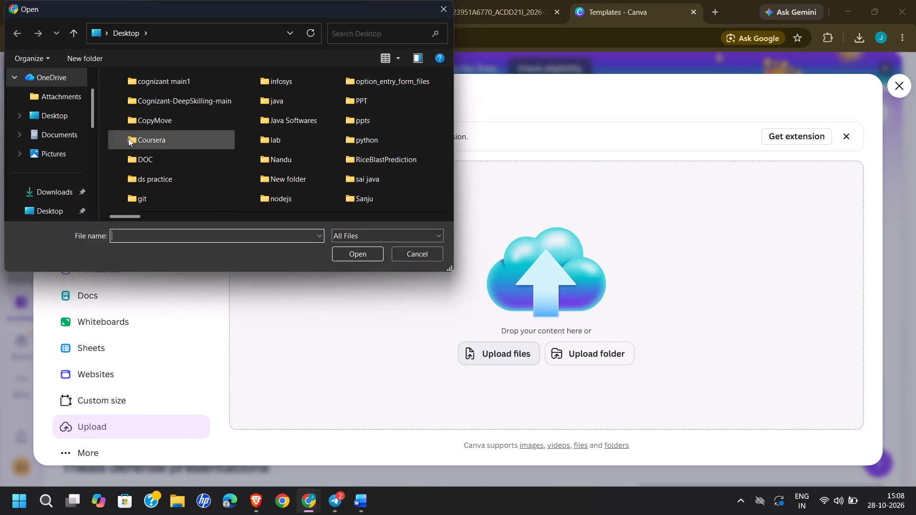
{"action": "scroll", "coordinate": [83, 152], "scroll_direction": "up", "scroll_amount": 4}
{"action": "left_click", "coordinate": [64, 82]}
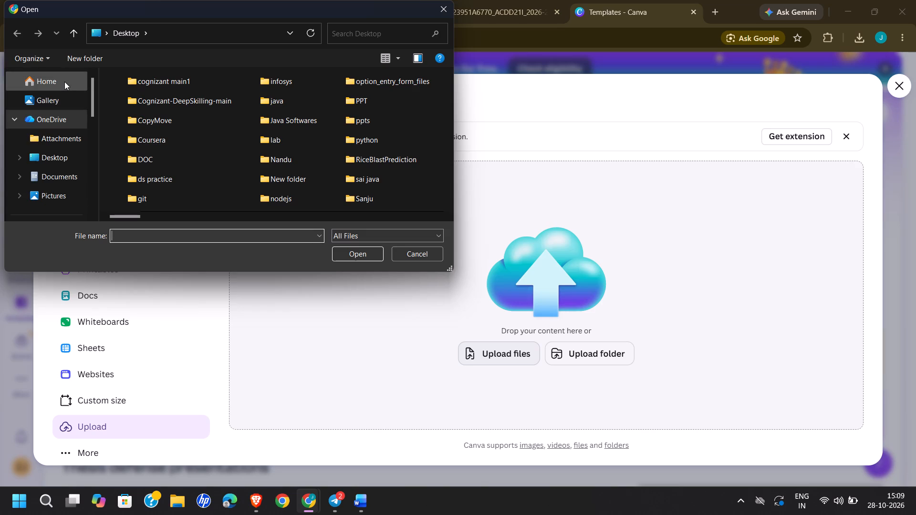
{"action": "scroll", "coordinate": [152, 132], "scroll_direction": "down", "scroll_amount": 4}
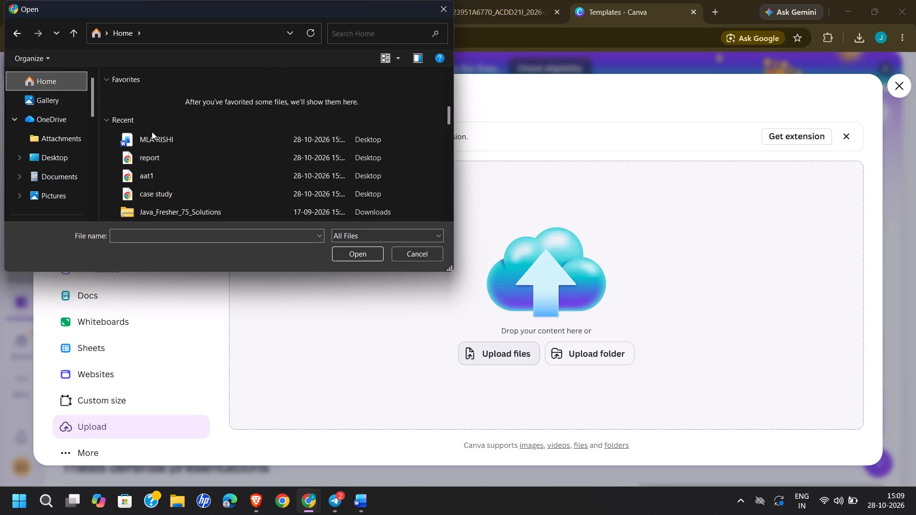
{"action": "scroll", "coordinate": [181, 202], "scroll_direction": "down", "scroll_amount": 2}
{"action": "left_click", "coordinate": [157, 199], "text": "ctrl"}
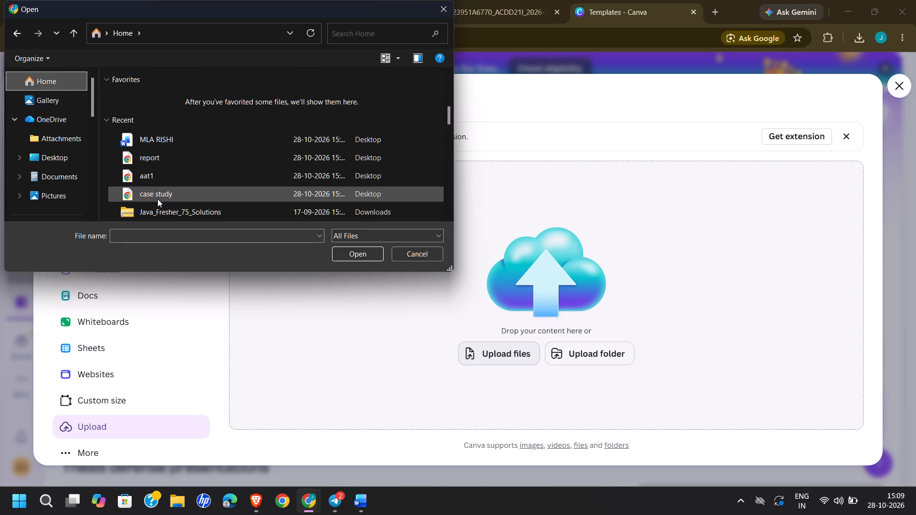
{"action": "left_click", "coordinate": [162, 180], "text": "ctrl"}
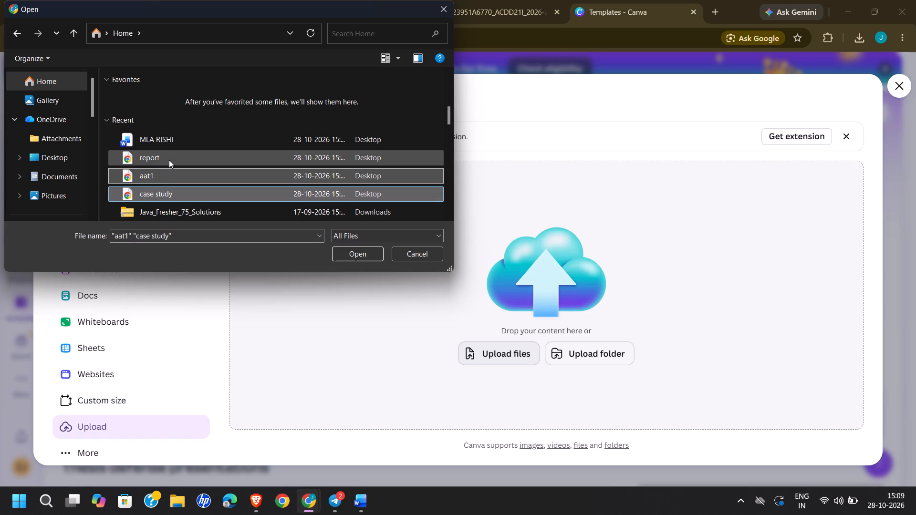
{"action": "left_click", "coordinate": [169, 160], "text": "ctrl"}
{"action": "left_click", "coordinate": [349, 253]}
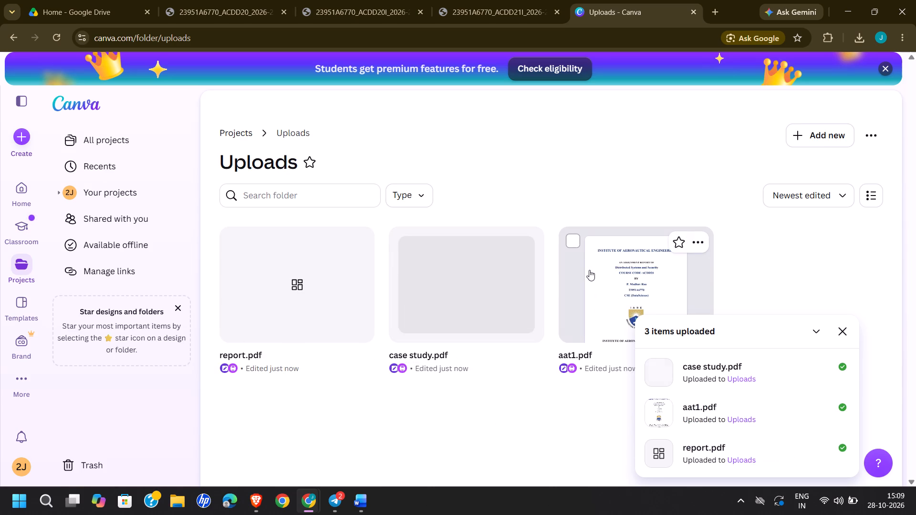
Open the uploaded aat1.pdf, case study.pdf and report.pdf in separate Canva editor tabs.
{"action": "left_click", "coordinate": [589, 270]}
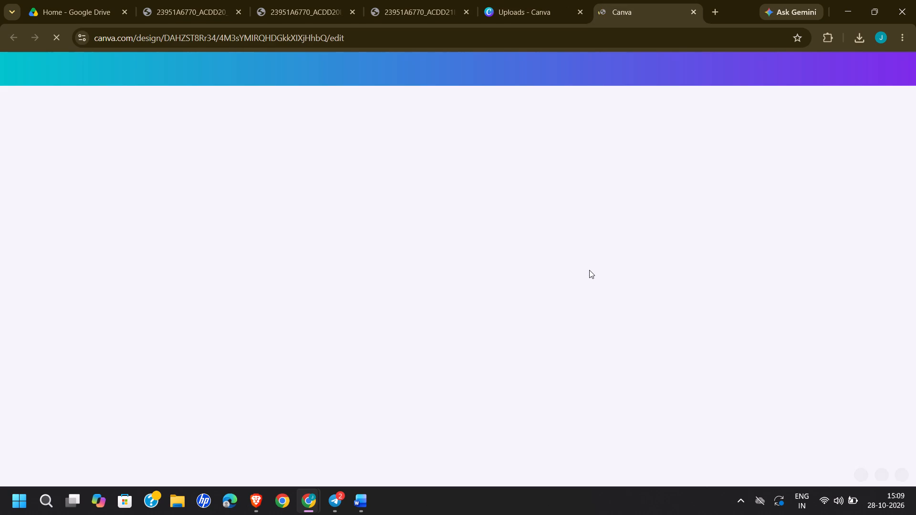
{"action": "left_click", "coordinate": [520, 4]}
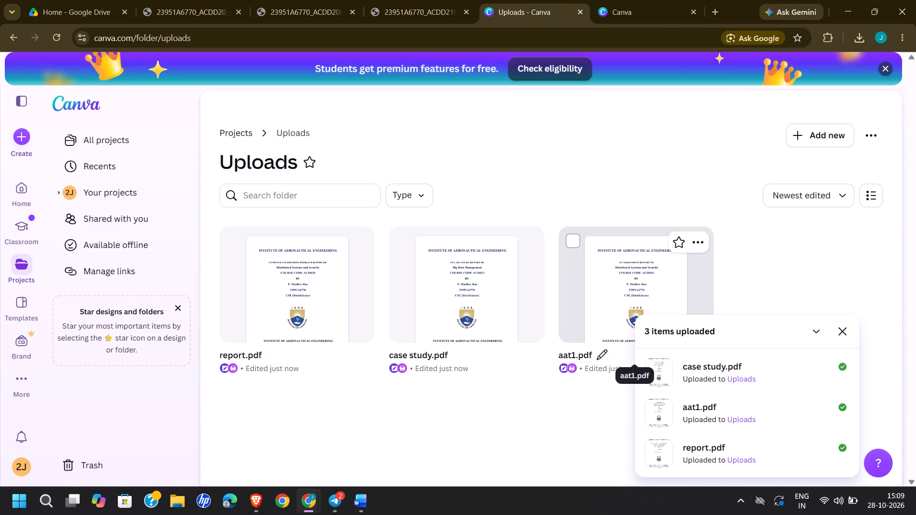
{"action": "left_click", "coordinate": [490, 313]}
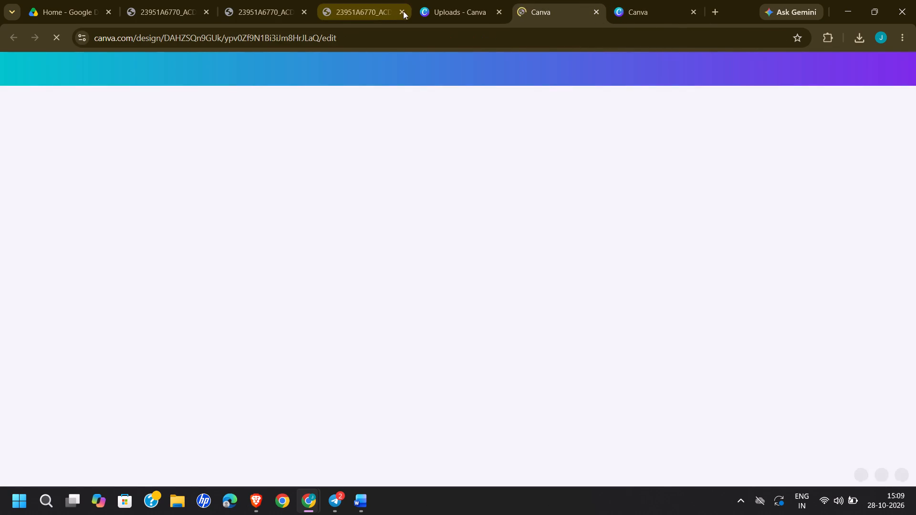
{"action": "left_click", "coordinate": [465, 9]}
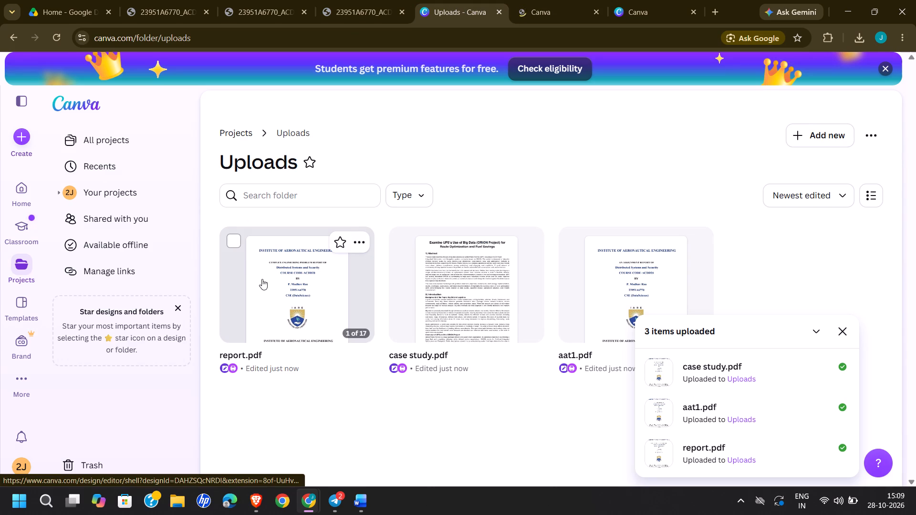
{"action": "left_click", "coordinate": [262, 279]}
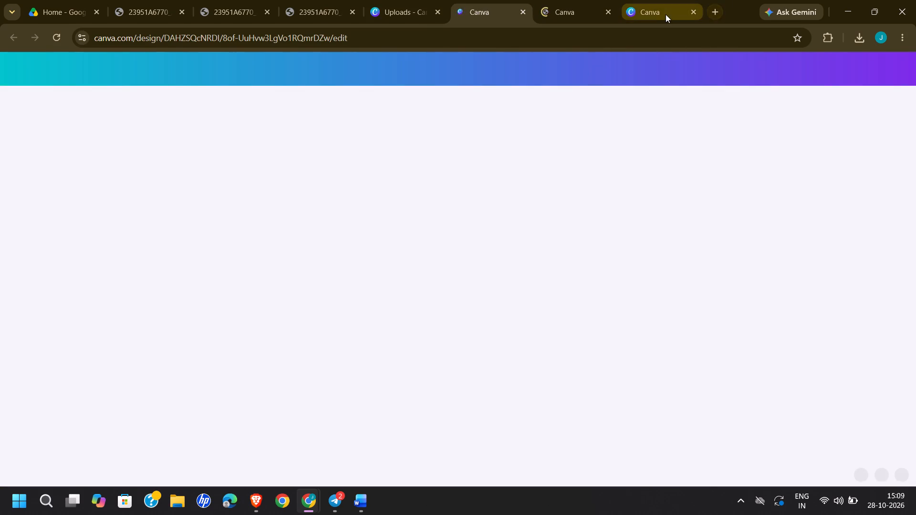
In the aat1.pdf design, lock the cover page's text block containing the course title and student details.
{"action": "left_click", "coordinate": [663, 14]}
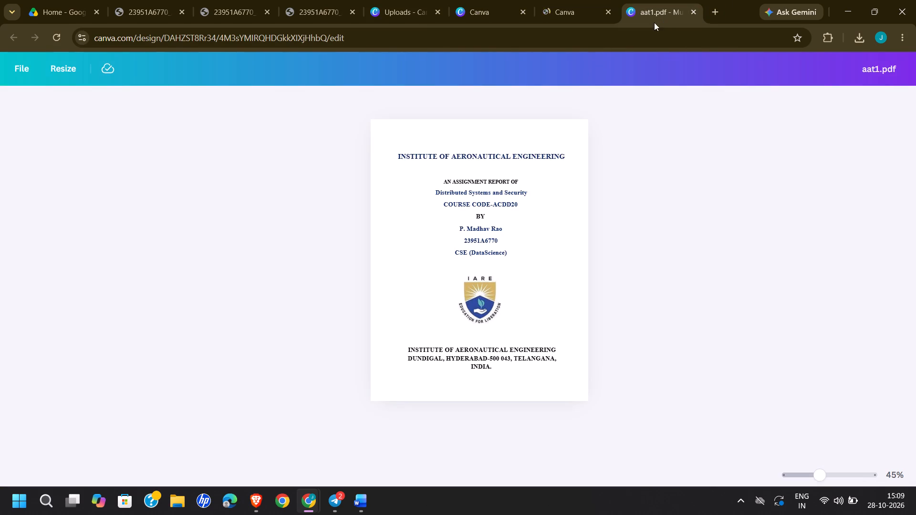
{"action": "left_click", "coordinate": [571, 239]}
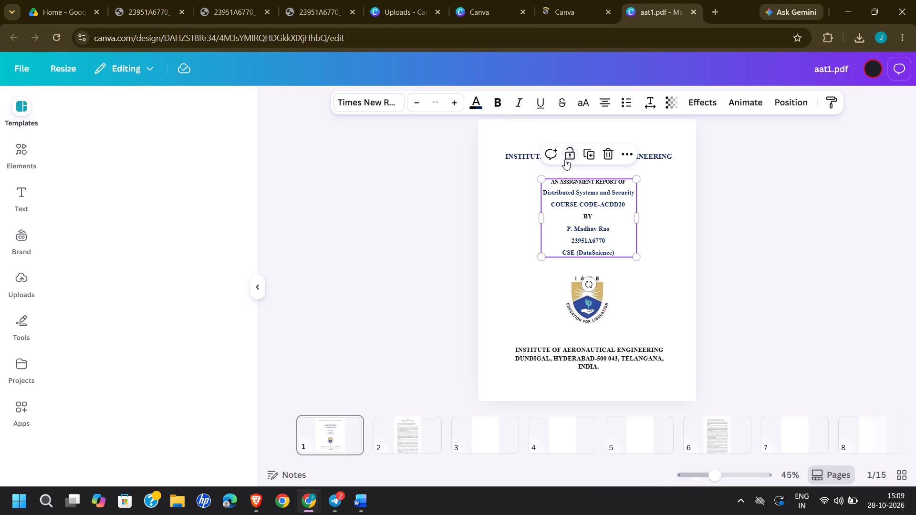
{"action": "left_click", "coordinate": [509, 189]}
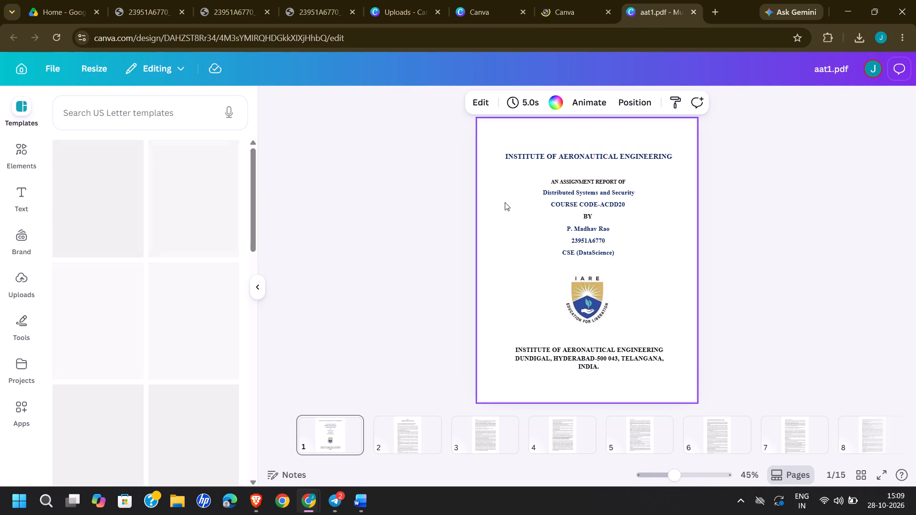
{"action": "left_click", "coordinate": [508, 198]}
{"action": "left_click", "coordinate": [508, 198]}
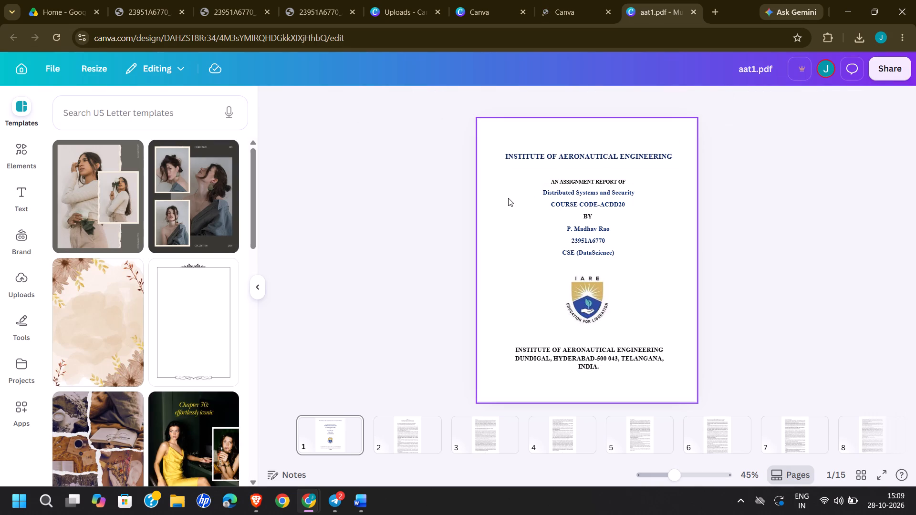
{"action": "left_click", "coordinate": [508, 198]}
{"action": "left_click", "coordinate": [508, 198]}
{"action": "right_click", "coordinate": [508, 198]}
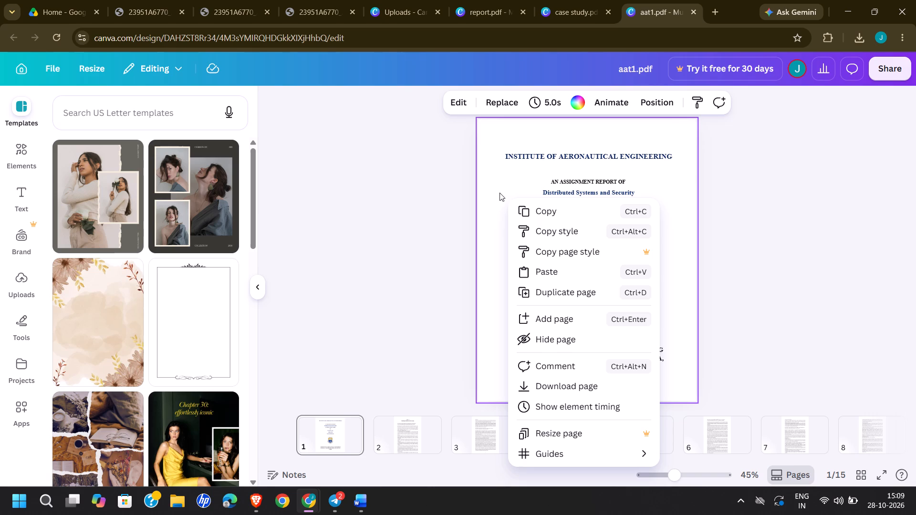
{"action": "left_click", "coordinate": [500, 193]}
{"action": "left_click", "coordinate": [569, 228]}
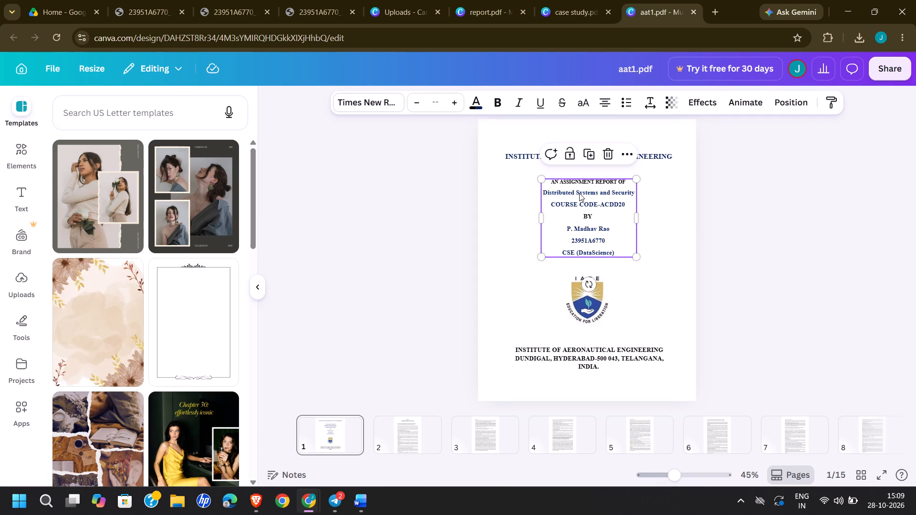
{"action": "left_click", "coordinate": [572, 150]}
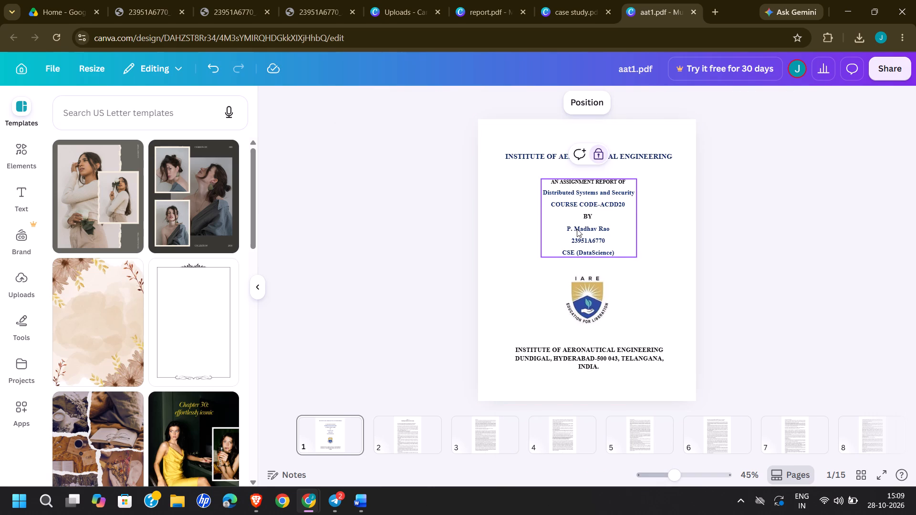
Paste the copied snip of the new student's name and roll number onto the aat1.pdf cover page.
{"action": "left_click", "coordinate": [10, 368]}
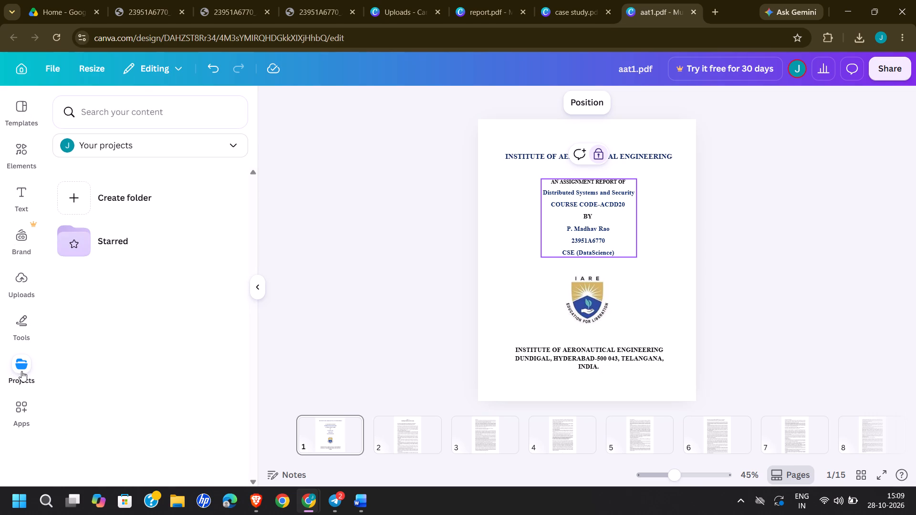
{"action": "left_click", "coordinate": [22, 288]}
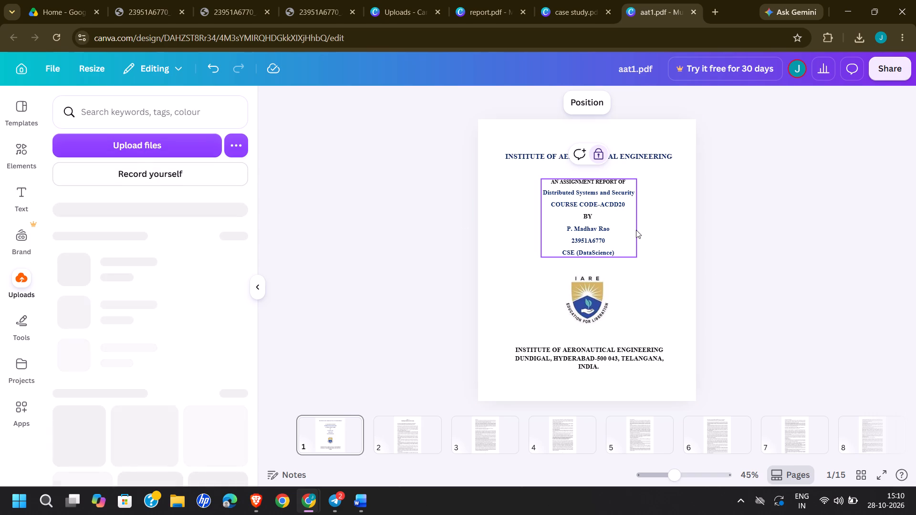
{"action": "key", "text": "ctrl+v"}
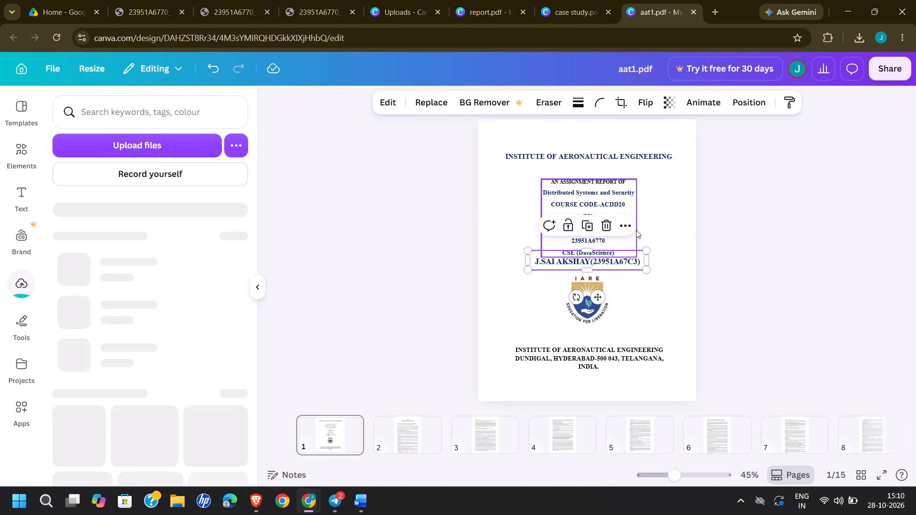
Scale the pasted name and roll number image down to about 2.5 wide.
{"action": "scroll", "coordinate": [651, 288], "scroll_direction": "up", "scroll_amount": 1}
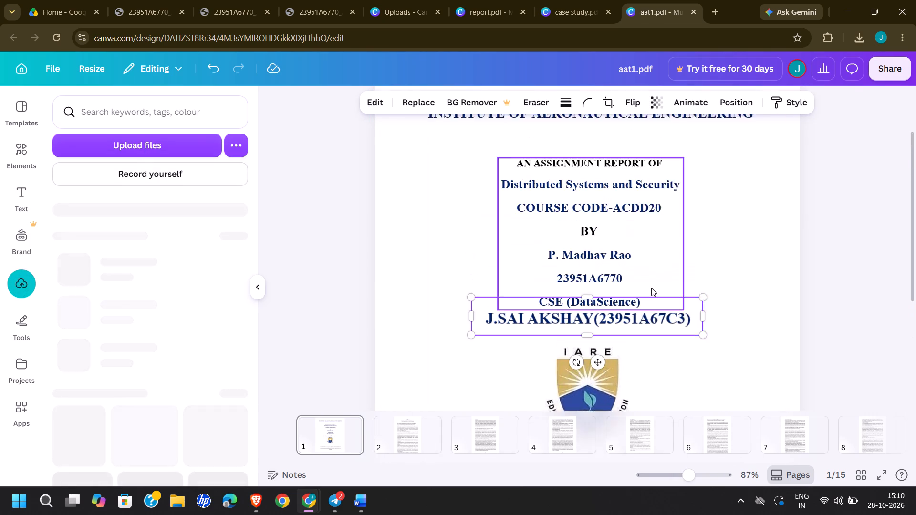
{"action": "scroll", "coordinate": [651, 288], "scroll_direction": "up", "scroll_amount": 1}
{"action": "left_click", "coordinate": [645, 348]}
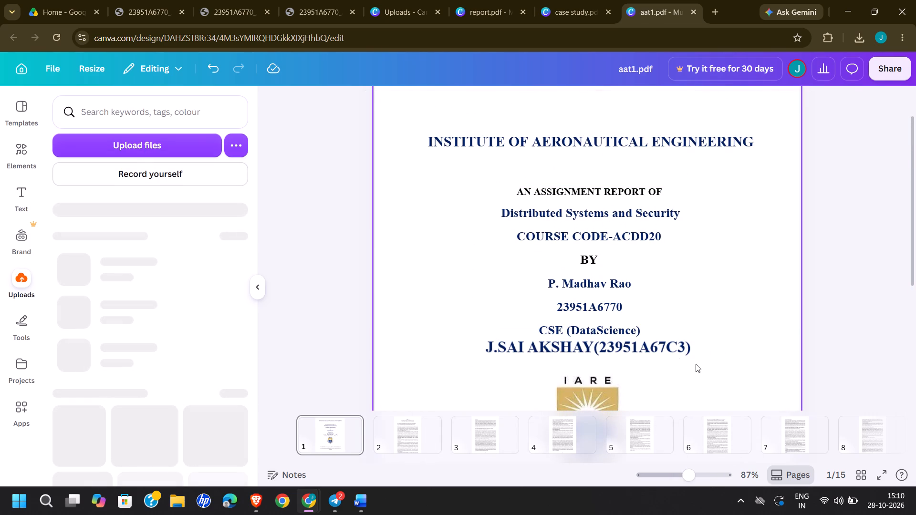
{"action": "left_click", "coordinate": [656, 351]}
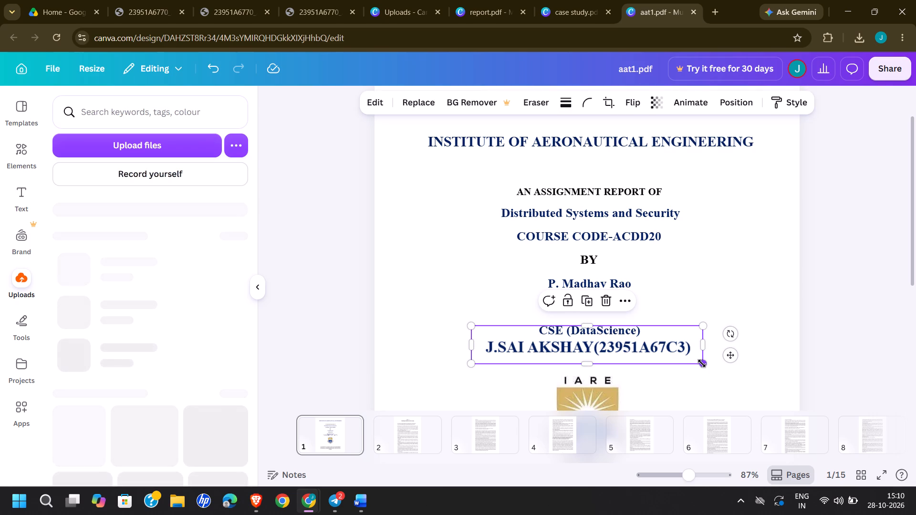
{"action": "left_click_drag", "start_coordinate": [702, 363], "coordinate": [593, 341]}
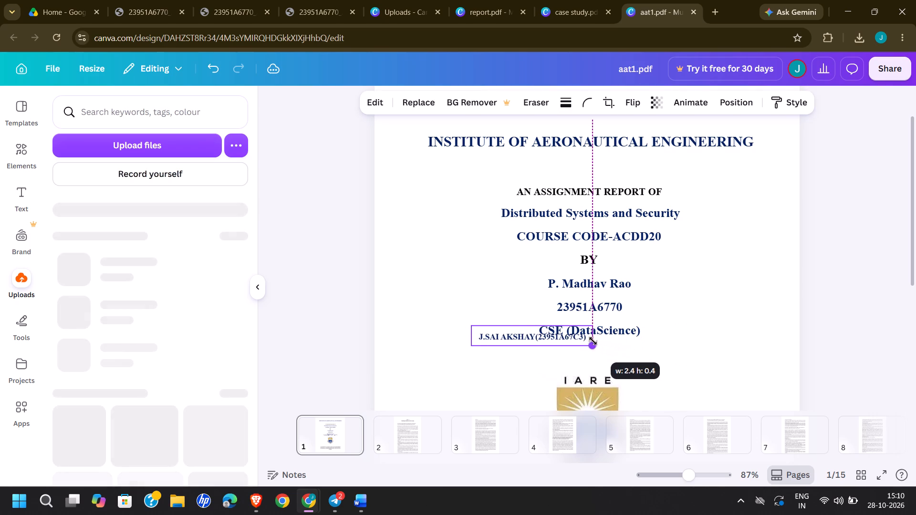
{"action": "left_click_drag", "start_coordinate": [593, 341], "coordinate": [597, 343]}
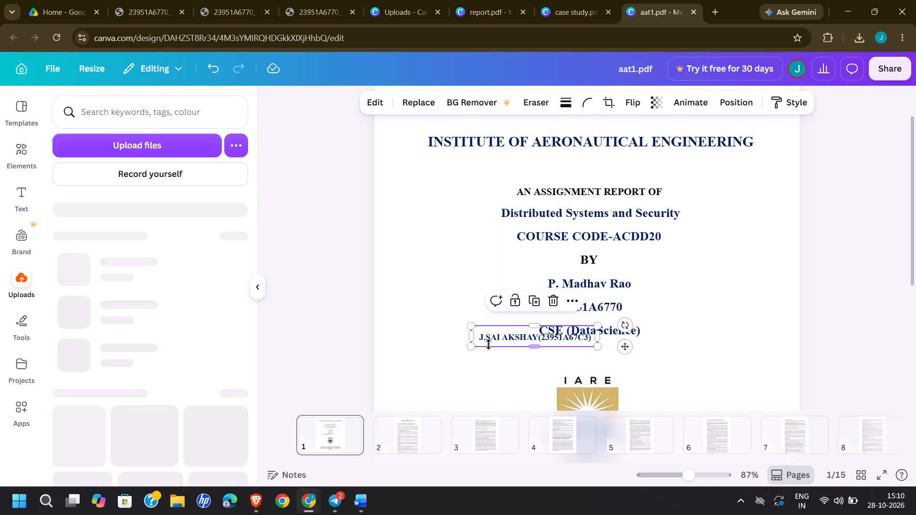
Adjust the pasted image's upper edge so it is trimmed slightly closer to the name text.
{"action": "left_click_drag", "start_coordinate": [480, 329], "coordinate": [514, 299]}
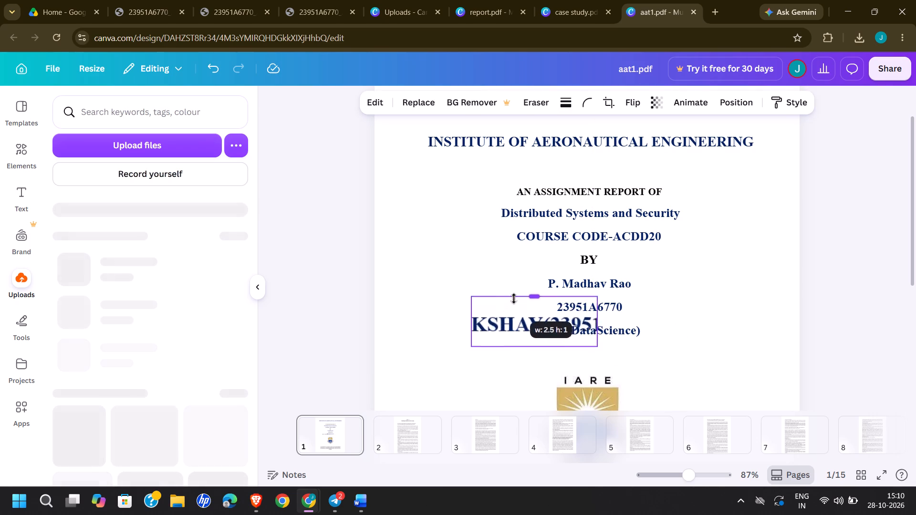
{"action": "left_click_drag", "start_coordinate": [514, 299], "coordinate": [505, 331]}
{"action": "left_click", "coordinate": [505, 331]}
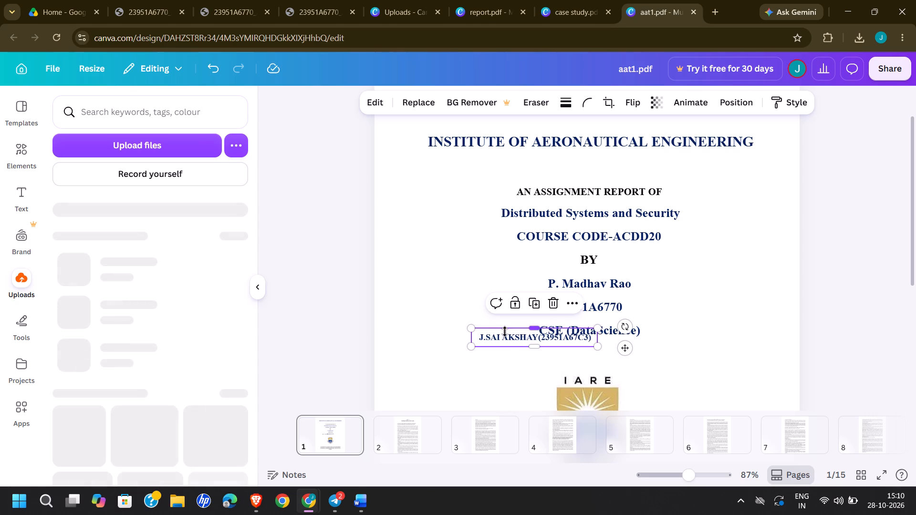
Move the pasted name and roll number image up onto the BY line of the aat1.pdf cover page.
{"action": "left_click", "coordinate": [484, 338]}
{"action": "left_click_drag", "start_coordinate": [484, 338], "coordinate": [572, 286]}
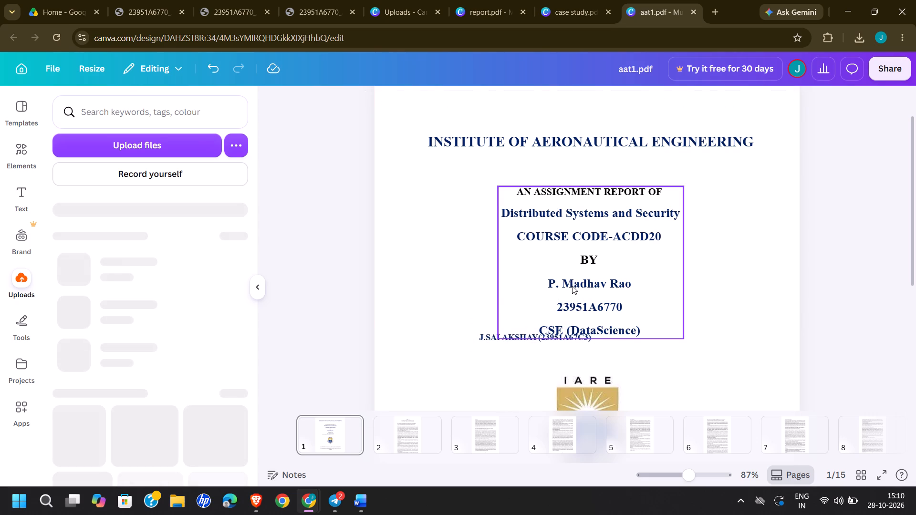
{"action": "left_click", "coordinate": [486, 334]}
{"action": "left_click_drag", "start_coordinate": [486, 334], "coordinate": [548, 258]}
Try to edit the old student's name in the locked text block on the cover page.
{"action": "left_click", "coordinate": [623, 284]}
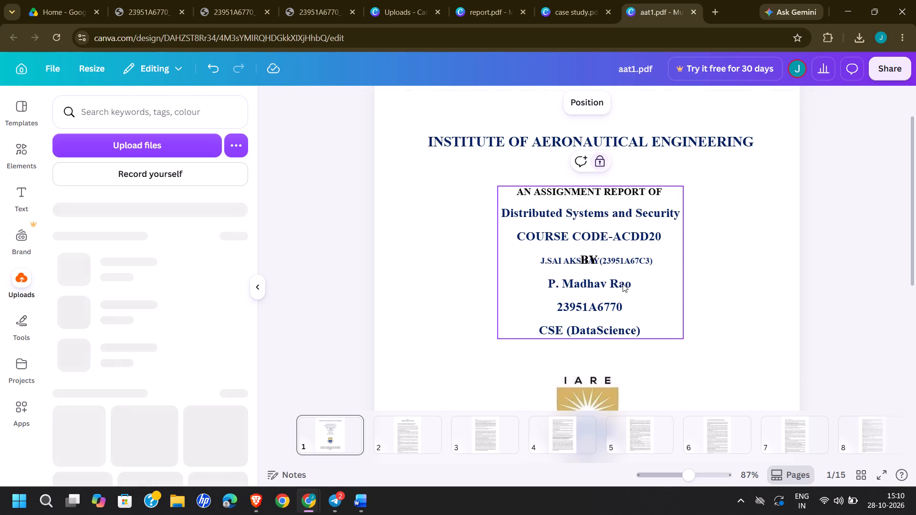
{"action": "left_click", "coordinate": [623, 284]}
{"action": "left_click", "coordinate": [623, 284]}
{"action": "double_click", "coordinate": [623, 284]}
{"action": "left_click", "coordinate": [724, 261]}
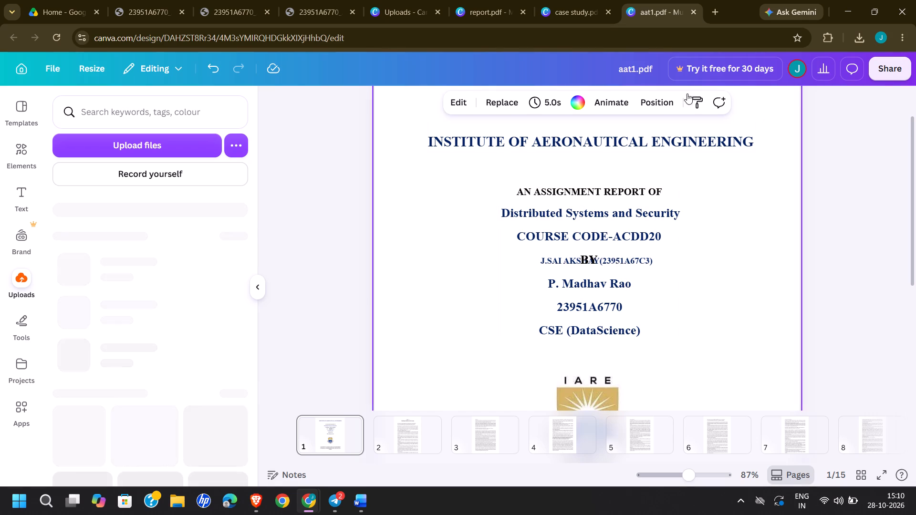
Close the four open Canva tabs: aat1.pdf, Uploads, report.pdf and case study.pdf.
{"action": "left_click", "coordinate": [697, 12]}
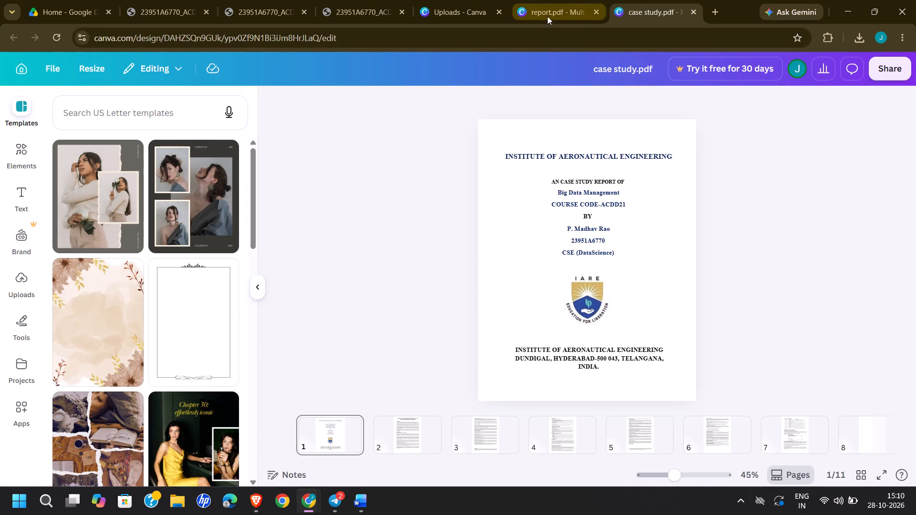
{"action": "left_click", "coordinate": [502, 10]}
{"action": "left_click", "coordinate": [502, 10]}
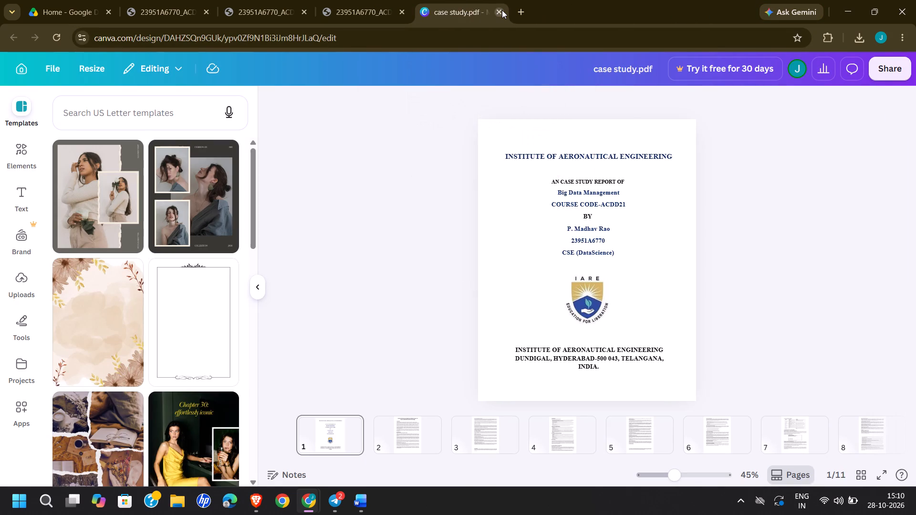
{"action": "left_click", "coordinate": [502, 10]}
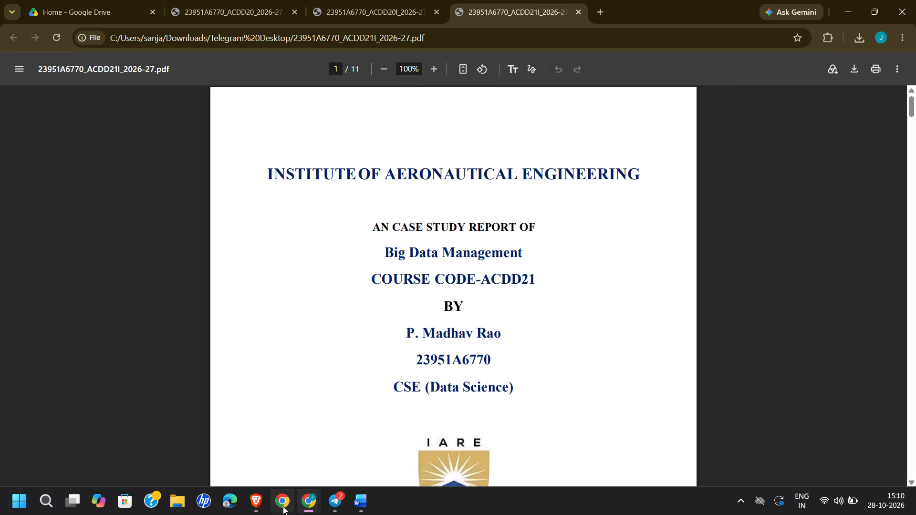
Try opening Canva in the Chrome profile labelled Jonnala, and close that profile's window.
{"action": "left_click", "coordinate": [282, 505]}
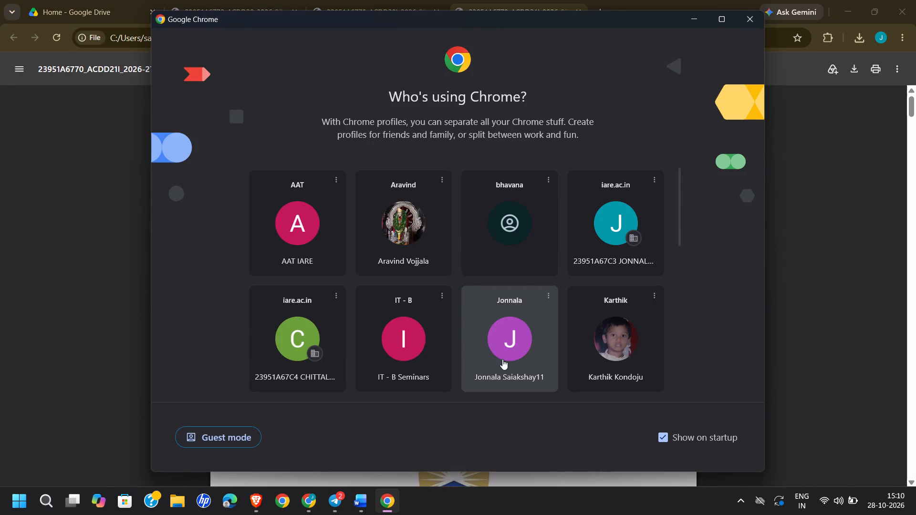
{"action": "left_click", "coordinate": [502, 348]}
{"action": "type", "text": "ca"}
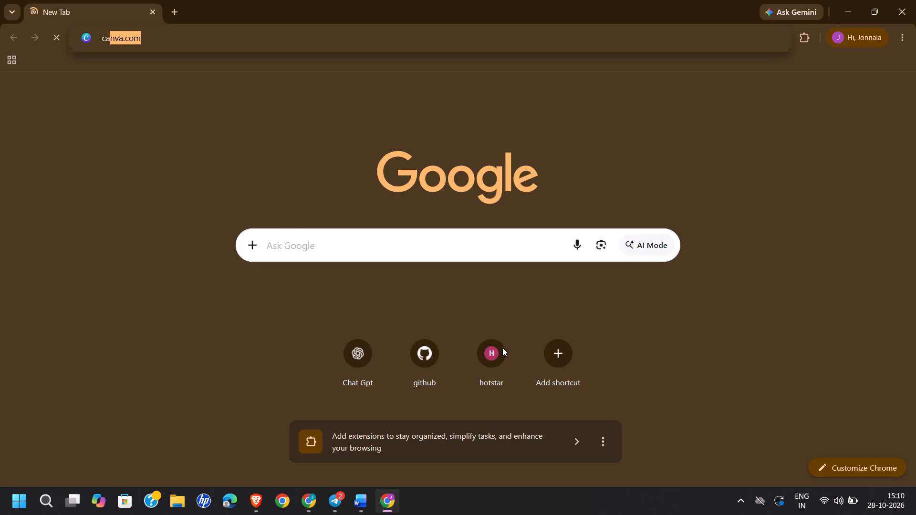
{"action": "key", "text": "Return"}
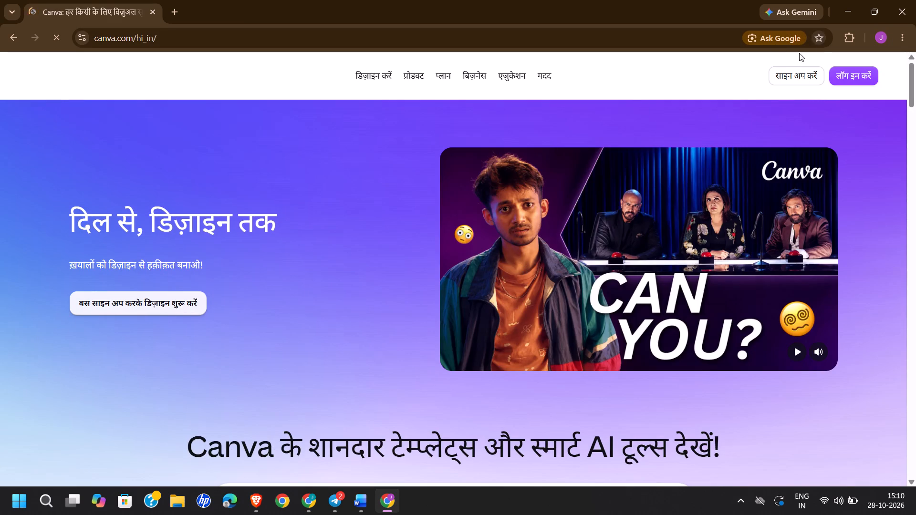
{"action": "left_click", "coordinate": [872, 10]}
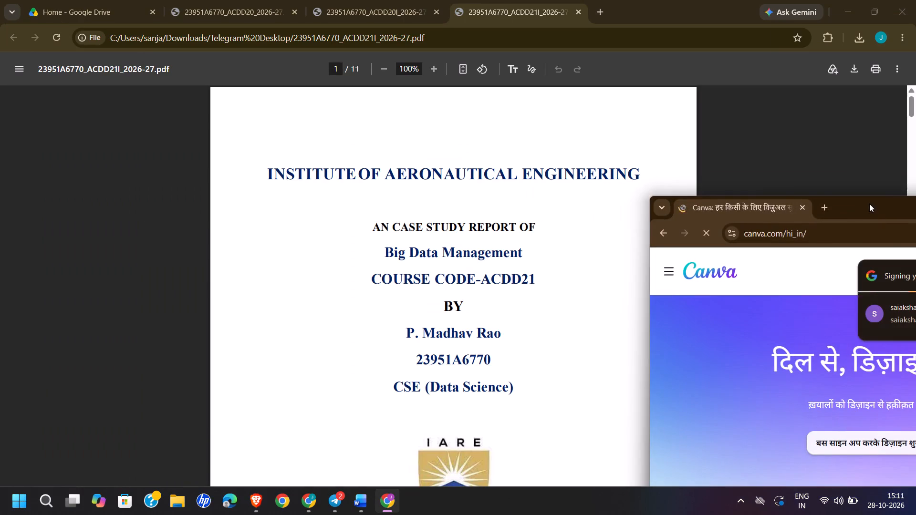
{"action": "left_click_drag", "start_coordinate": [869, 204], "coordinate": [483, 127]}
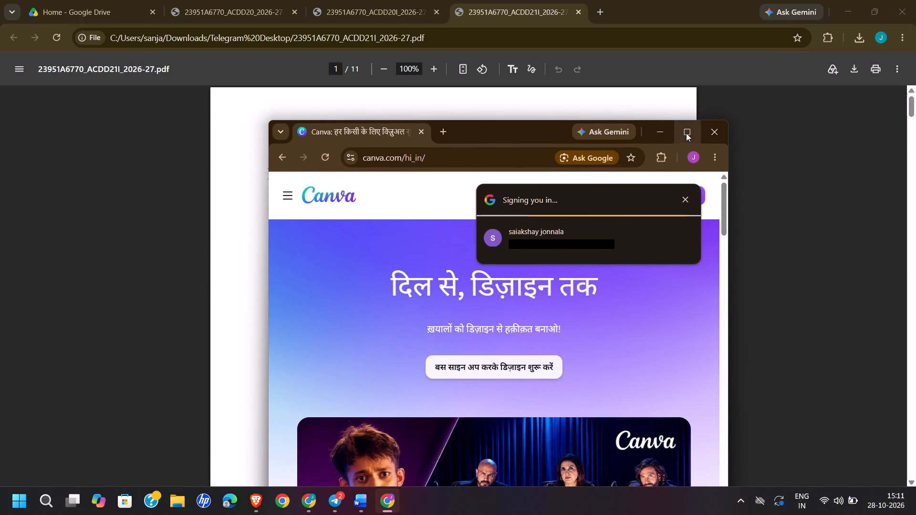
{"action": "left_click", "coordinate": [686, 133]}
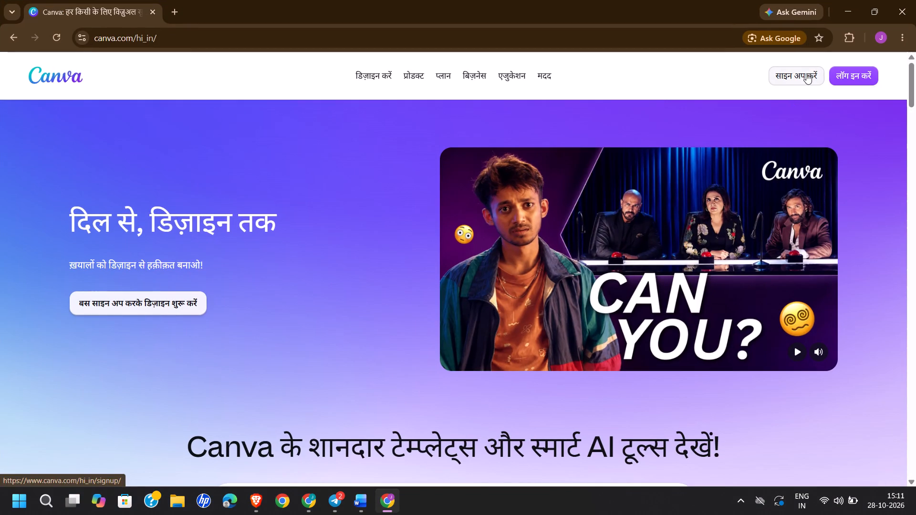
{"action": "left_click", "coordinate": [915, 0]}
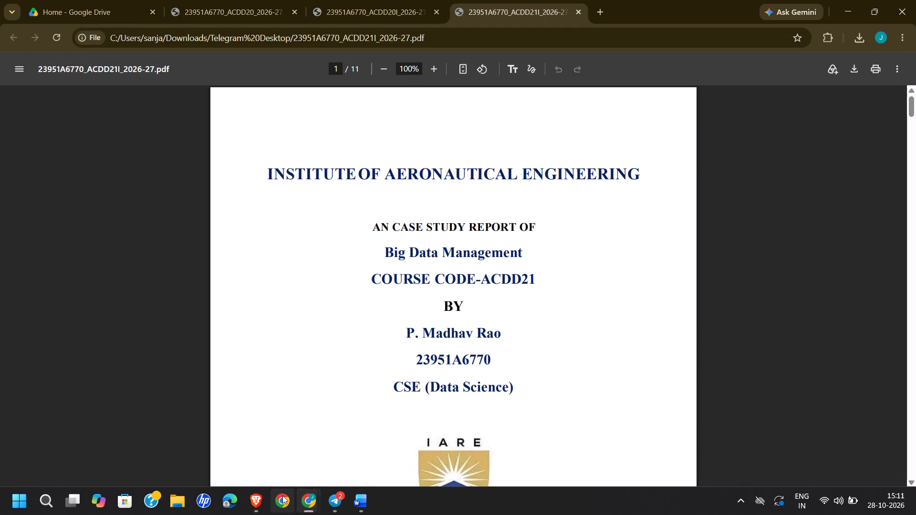
Open the Canva India website in the Chrome profile labelled Karthik by searching for Canva.
{"action": "left_click", "coordinate": [282, 495]}
{"action": "scroll", "coordinate": [391, 374], "scroll_direction": "down", "scroll_amount": 7}
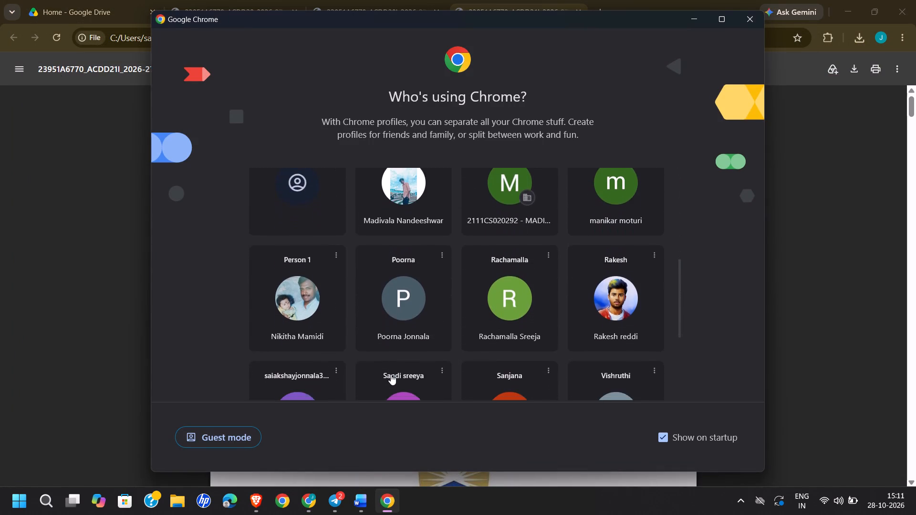
{"action": "scroll", "coordinate": [391, 374], "scroll_direction": "down", "scroll_amount": 5}
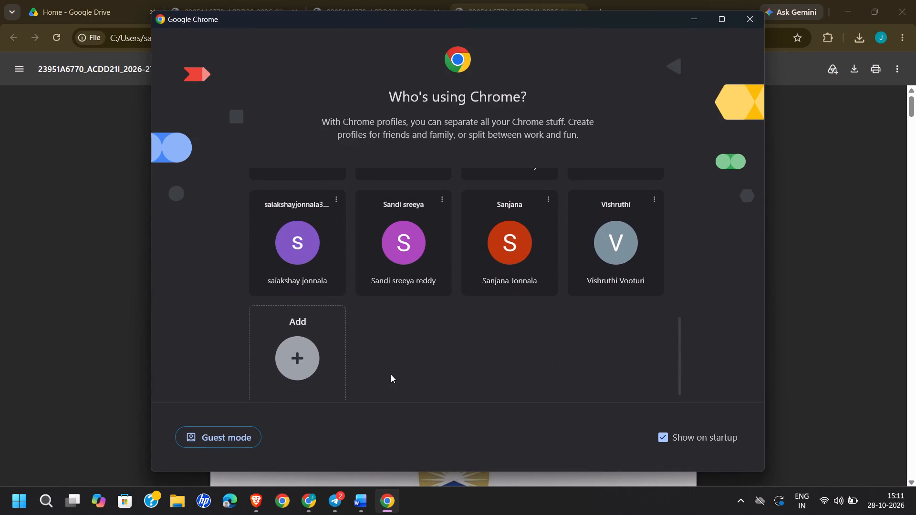
{"action": "scroll", "coordinate": [395, 280], "scroll_direction": "up", "scroll_amount": 6}
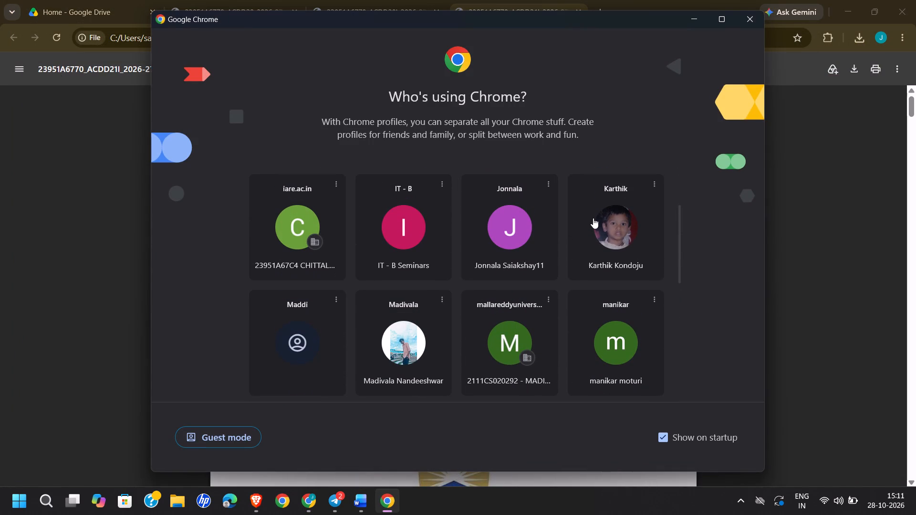
{"action": "left_click", "coordinate": [593, 219]}
{"action": "type", "text": "ca"}
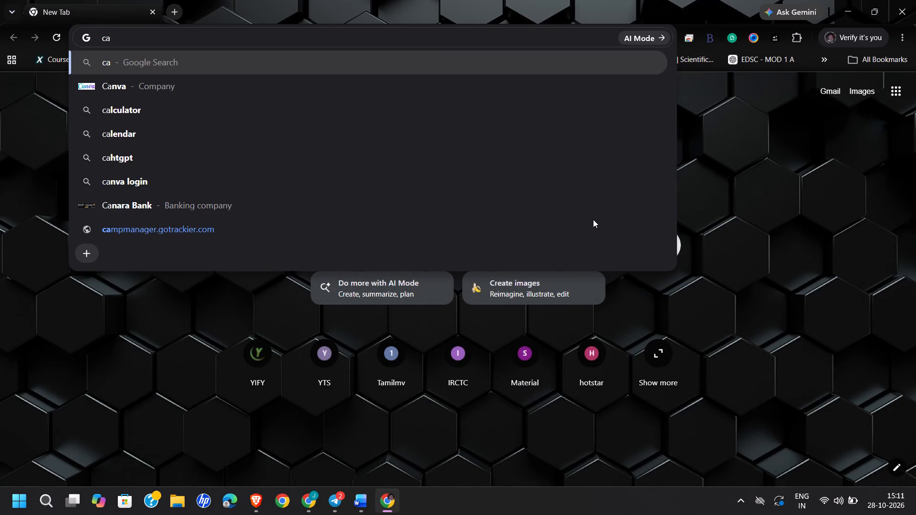
{"action": "key", "text": "Down"}
{"action": "key", "text": "Return"}
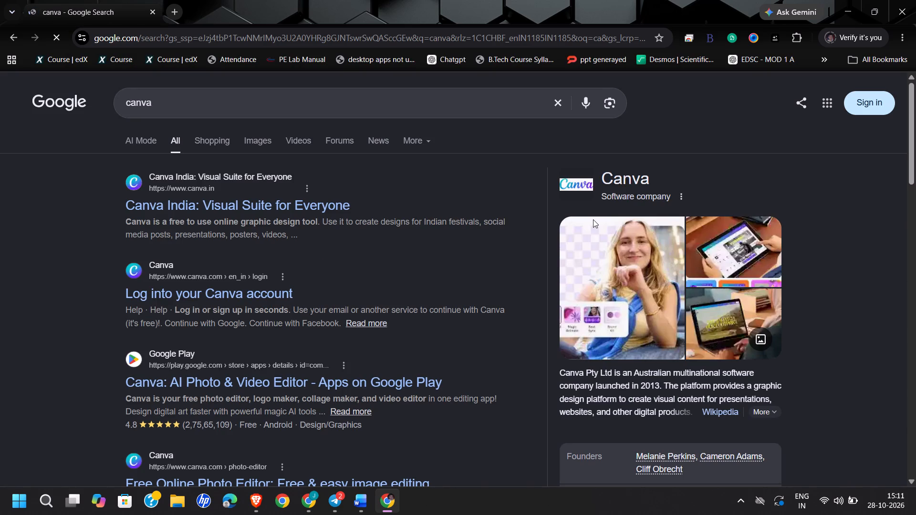
{"action": "left_click", "coordinate": [316, 205]}
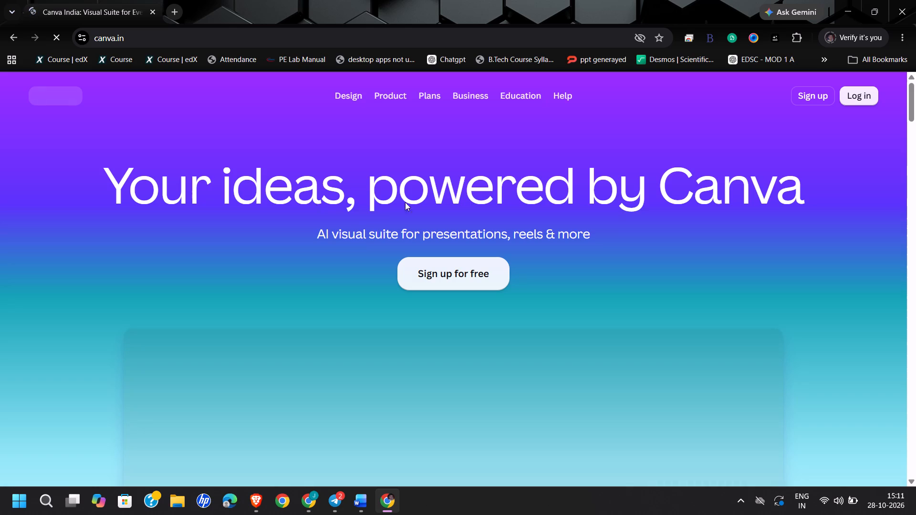
Start logging in to a Canva account from the Canva India home page.
{"action": "left_click", "coordinate": [849, 101]}
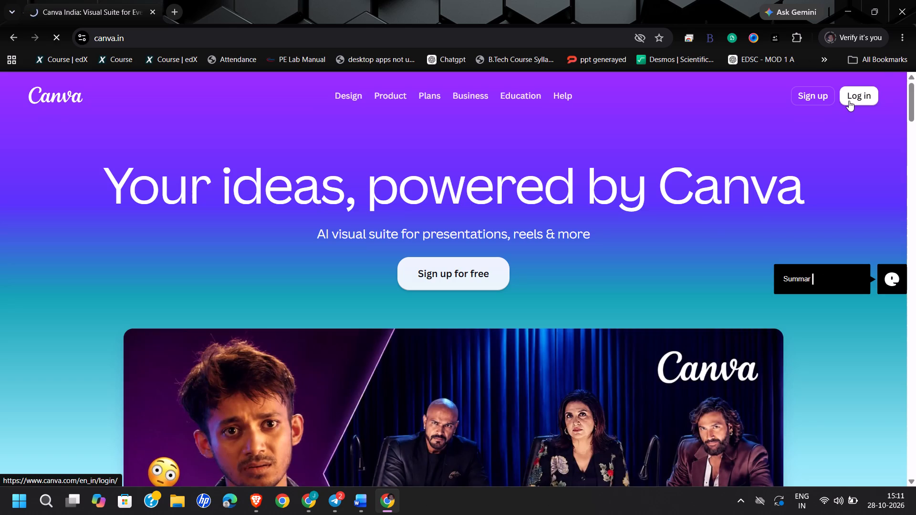
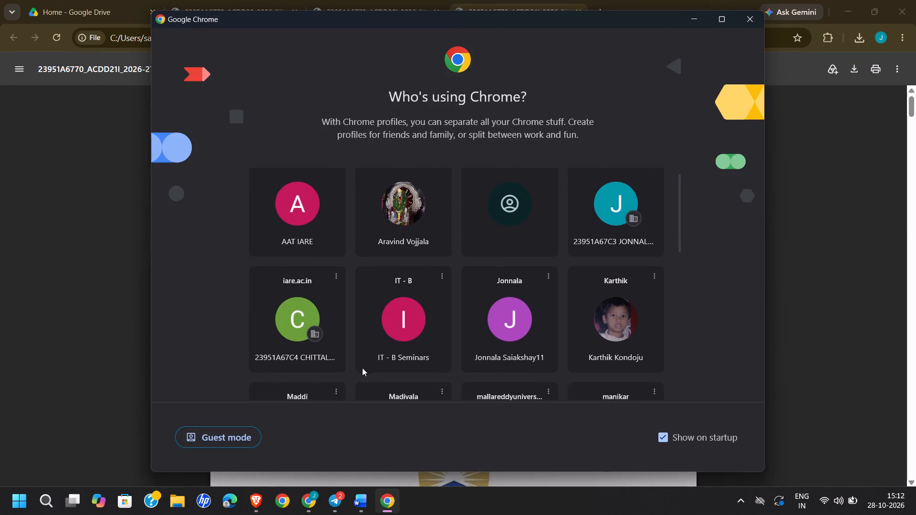
Open the Chrome profile labelled AAT IARE and search Google for Canva.
{"action": "left_click", "coordinate": [321, 228]}
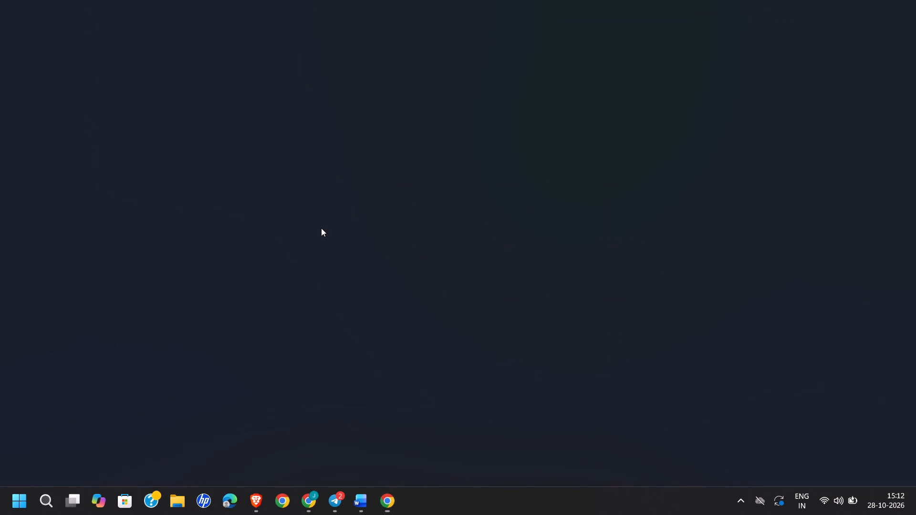
{"action": "type", "text": "ca"}
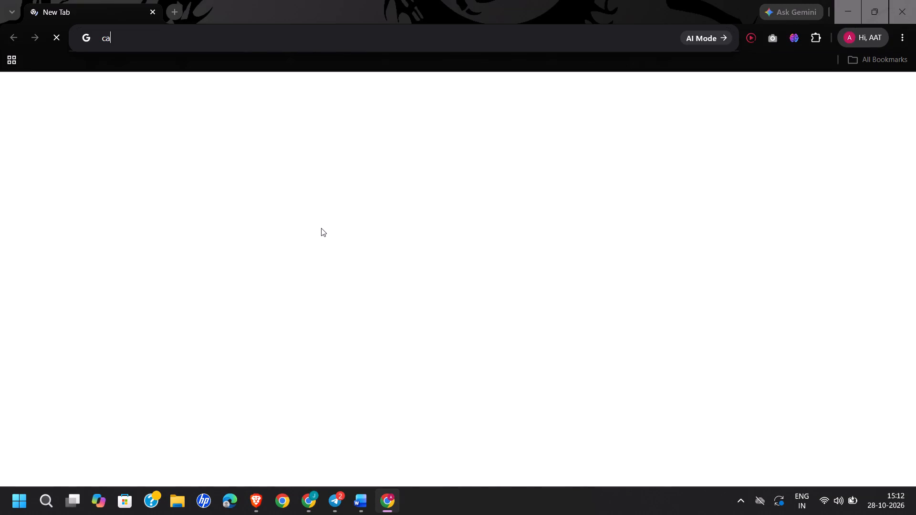
{"action": "key", "text": "n"}
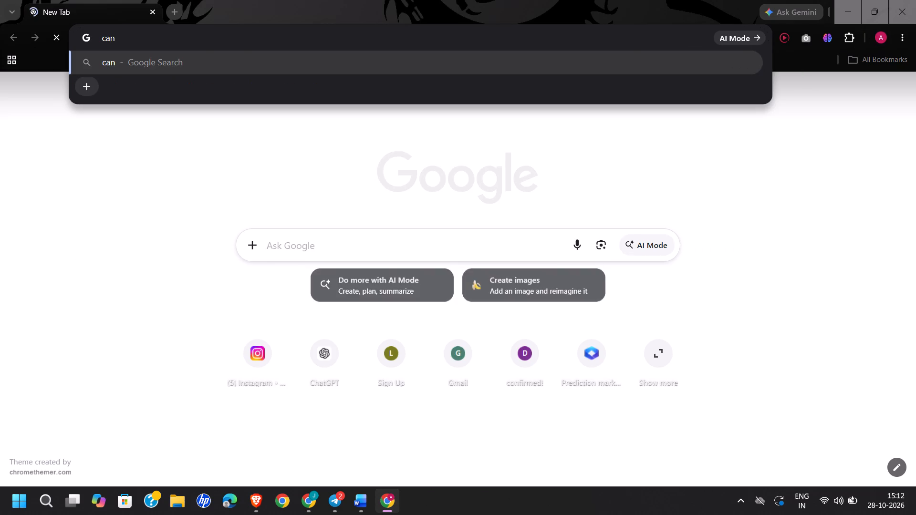
{"action": "key", "text": "v"}
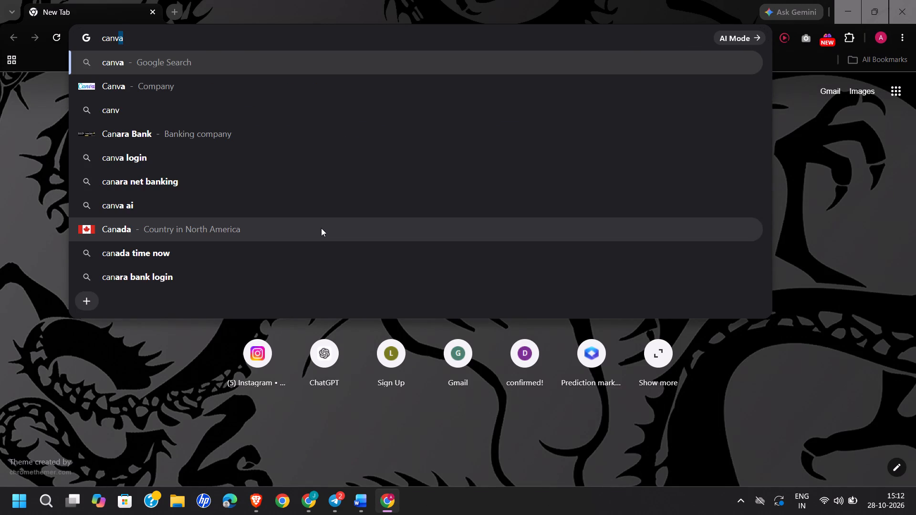
{"action": "key", "text": "Down"}
{"action": "key", "text": "Return"}
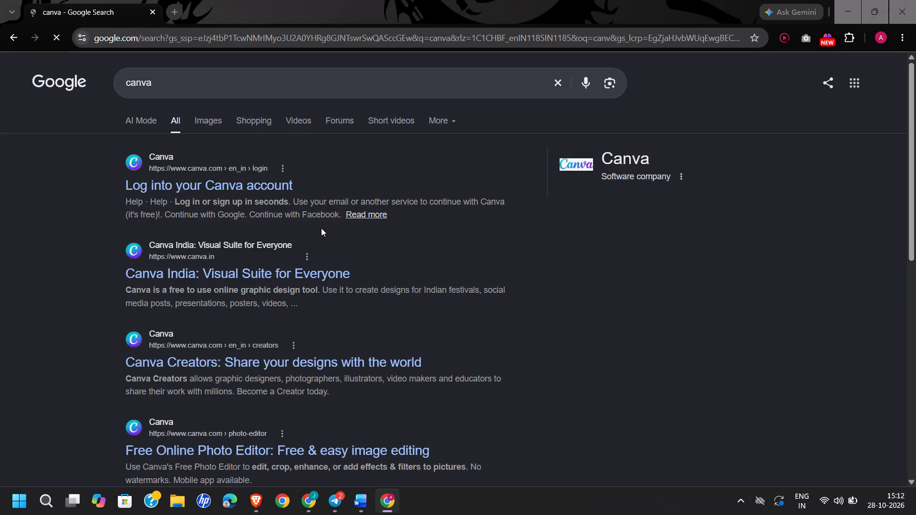
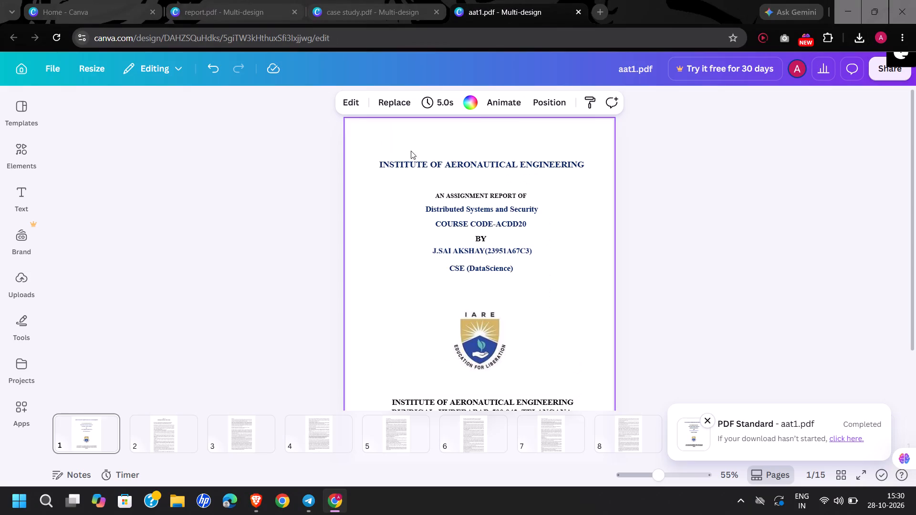
Open the cover page's assignment details text for editing in aat1.pdf and place the cursor in the student name and roll number line.
{"action": "left_click", "coordinate": [506, 248]}
{"action": "double_click", "coordinate": [506, 248]}
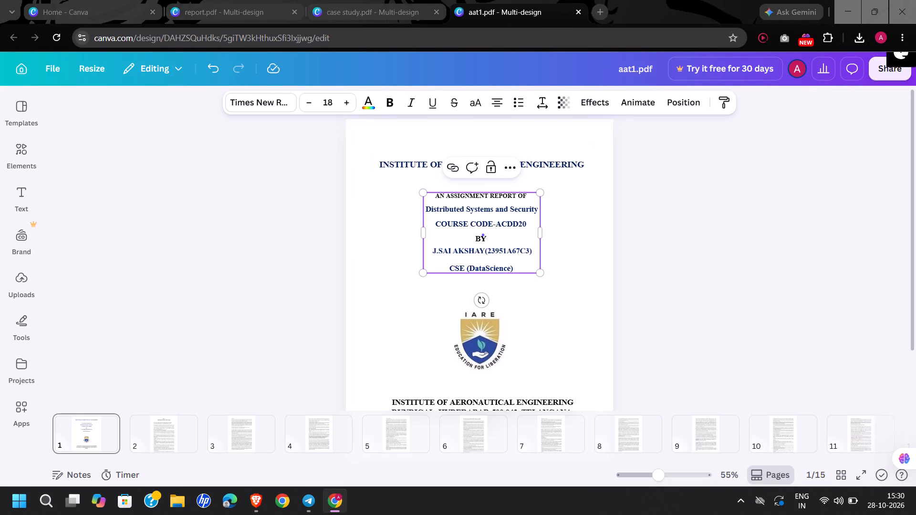
{"action": "left_click", "coordinate": [528, 252]}
{"action": "key", "text": "Right"}
{"action": "key", "text": "Right"}
{"action": "key", "text": "Right"}
{"action": "key", "text": "Right"}
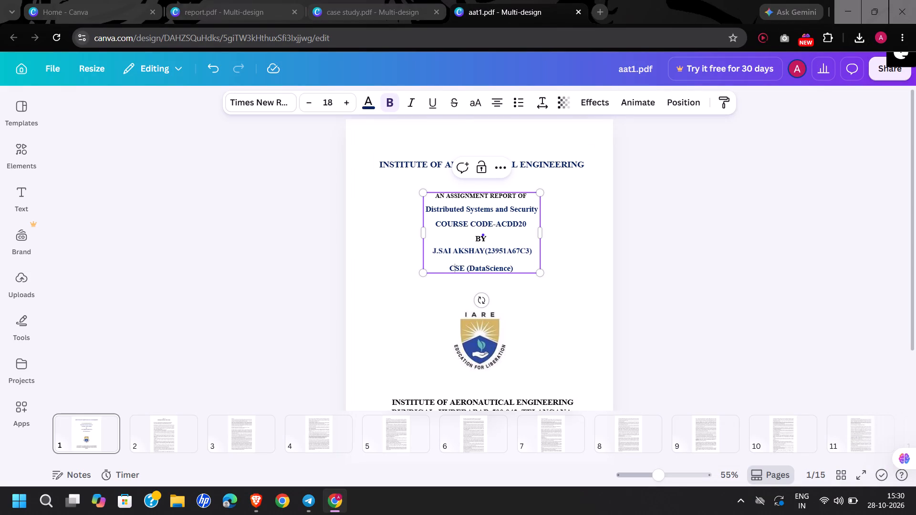
{"action": "key", "text": "Up"}
{"action": "key", "text": "Right"}
{"action": "key", "text": "Right"}
{"action": "key", "text": "Right"}
{"action": "key", "text": "Right"}
{"action": "key", "text": "Right"}
{"action": "key", "text": "Right"}
{"action": "key", "text": "Right"}
{"action": "key", "text": "Right"}
{"action": "key", "text": "Right"}
{"action": "key", "text": "Right"}
{"action": "key", "text": "Right"}
{"action": "key", "text": "Right"}
{"action": "key", "text": "Up"}
{"action": "key", "text": "Left"}
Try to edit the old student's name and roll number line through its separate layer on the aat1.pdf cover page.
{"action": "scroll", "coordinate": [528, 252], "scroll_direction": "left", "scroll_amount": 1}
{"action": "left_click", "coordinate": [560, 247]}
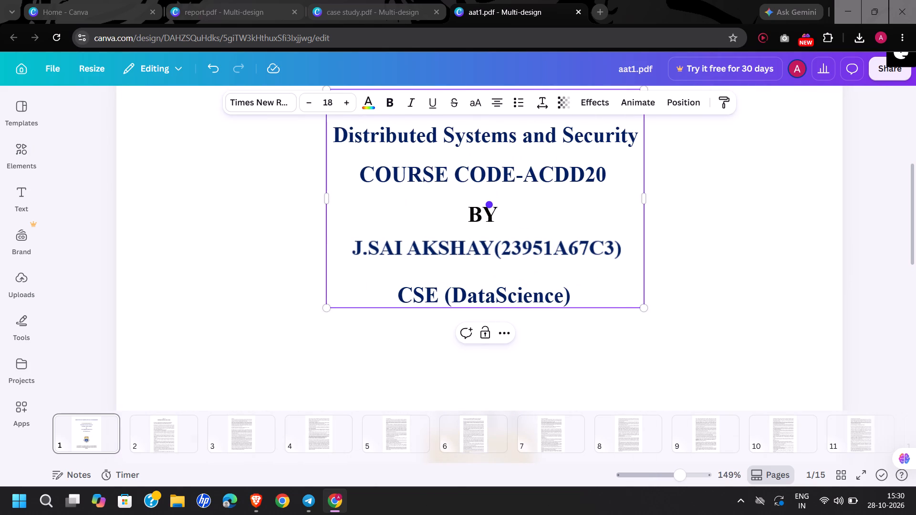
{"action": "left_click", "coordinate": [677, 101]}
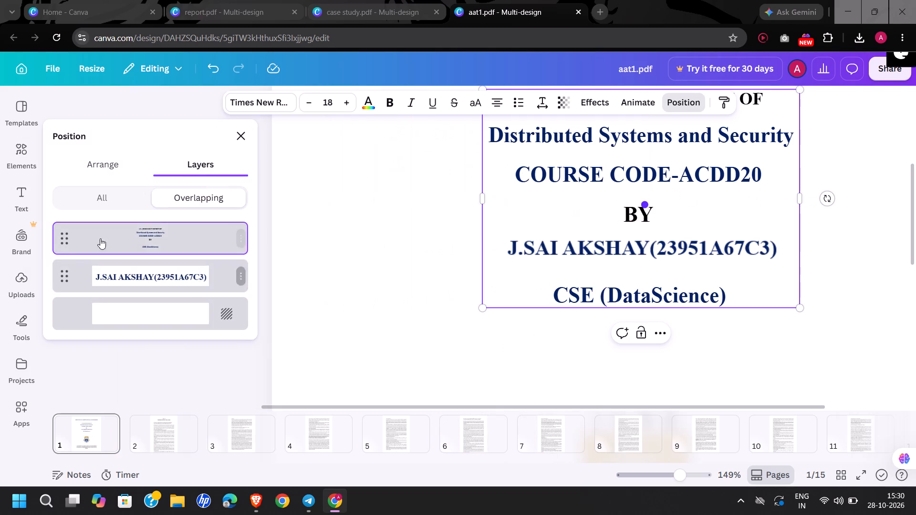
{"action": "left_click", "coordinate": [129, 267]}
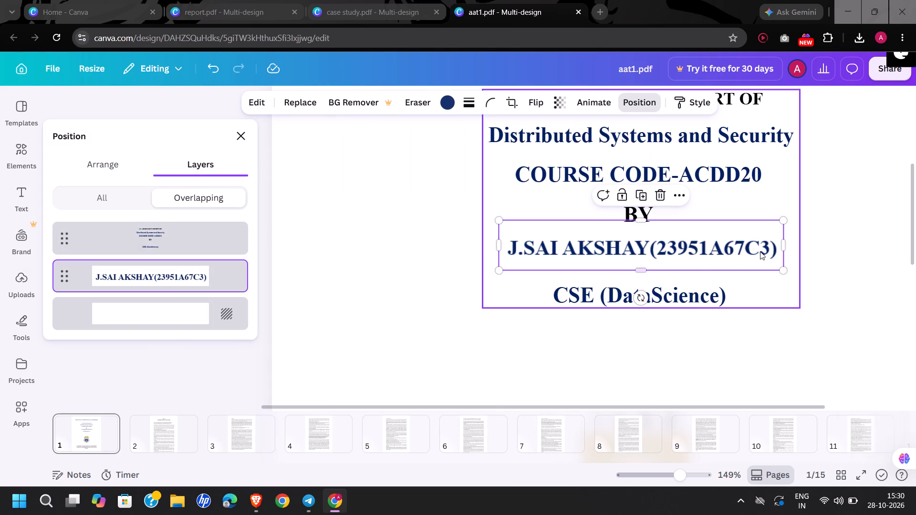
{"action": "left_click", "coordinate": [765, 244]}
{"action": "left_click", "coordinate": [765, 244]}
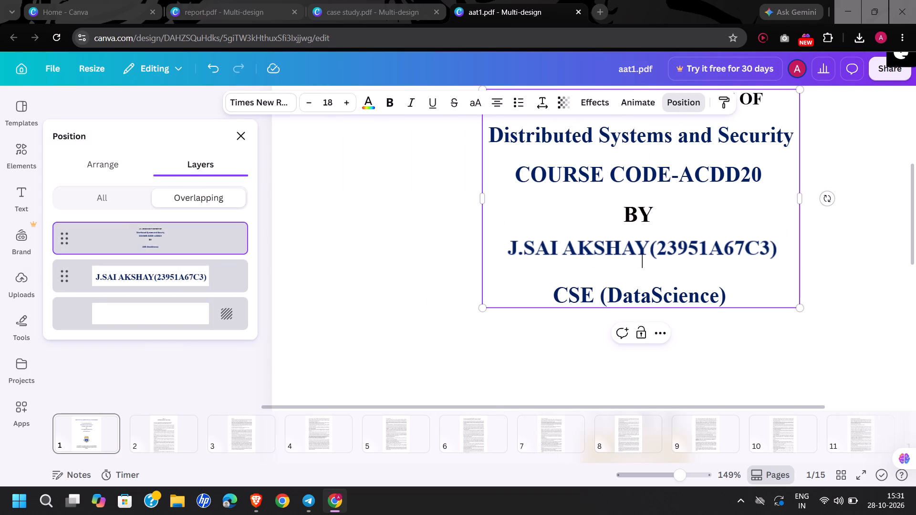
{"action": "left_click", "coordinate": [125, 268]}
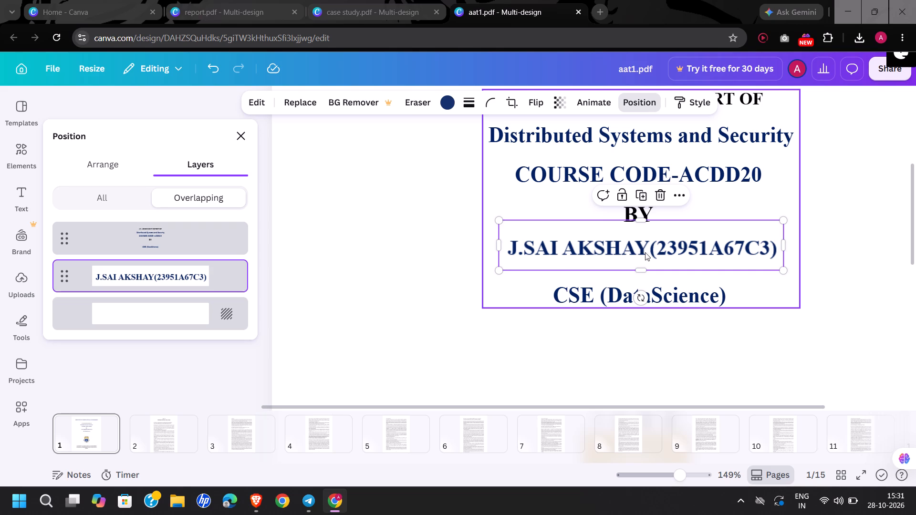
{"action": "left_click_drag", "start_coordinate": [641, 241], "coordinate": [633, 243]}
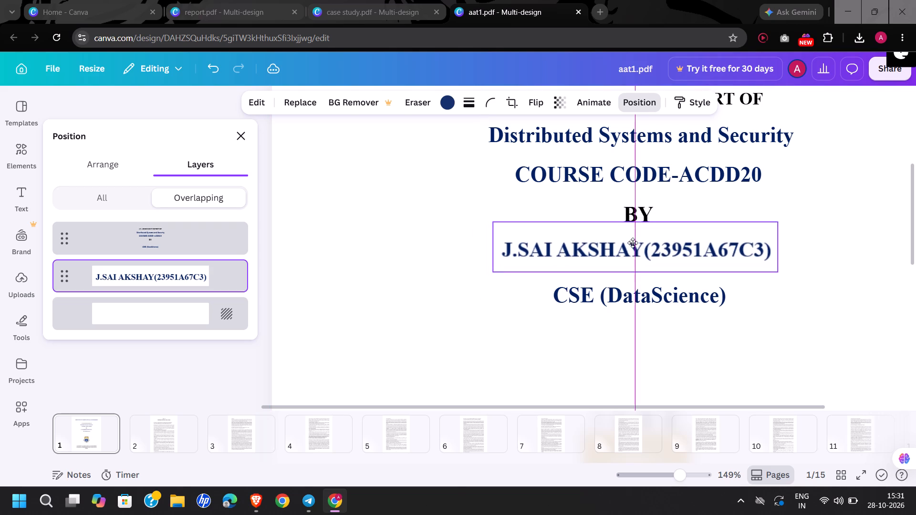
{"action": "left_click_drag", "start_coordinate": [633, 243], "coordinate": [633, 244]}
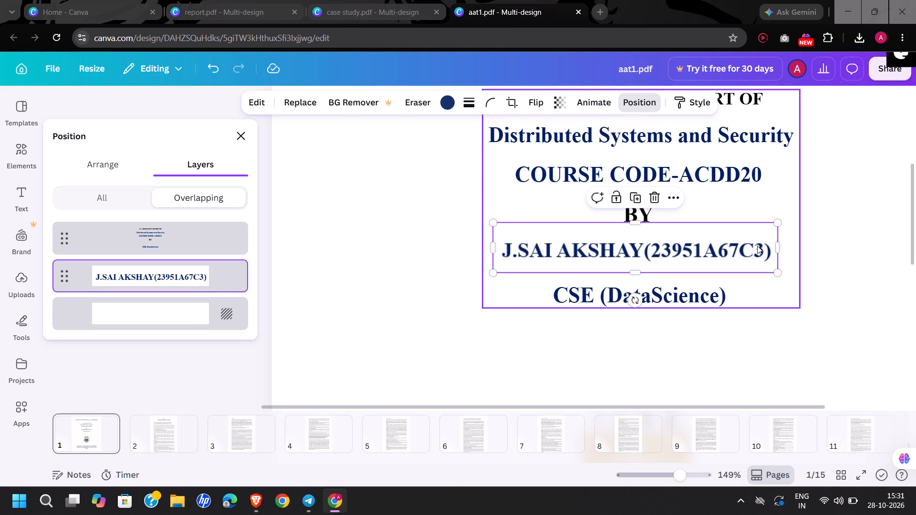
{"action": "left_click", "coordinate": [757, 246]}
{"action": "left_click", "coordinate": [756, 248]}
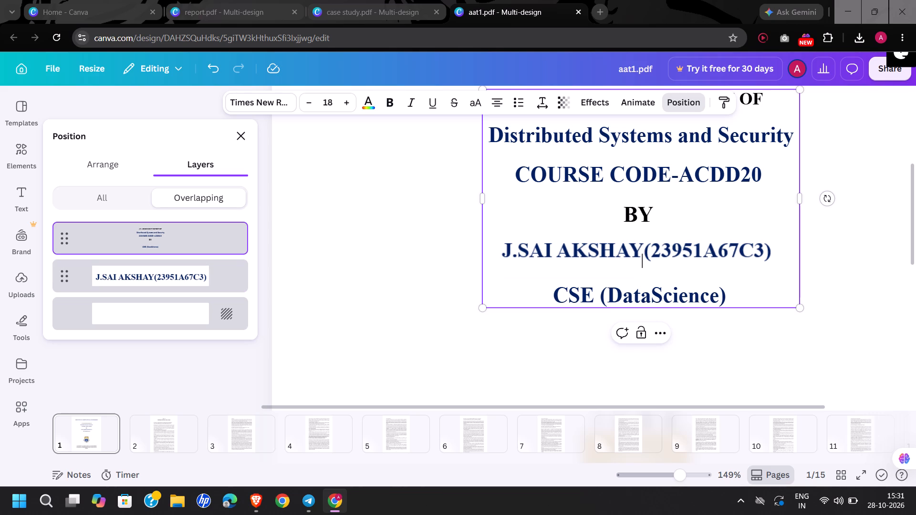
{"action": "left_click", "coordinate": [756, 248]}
Move the old student's name and roll number image below the CSE (DataScience) line and delete it.
{"action": "left_click", "coordinate": [203, 281]}
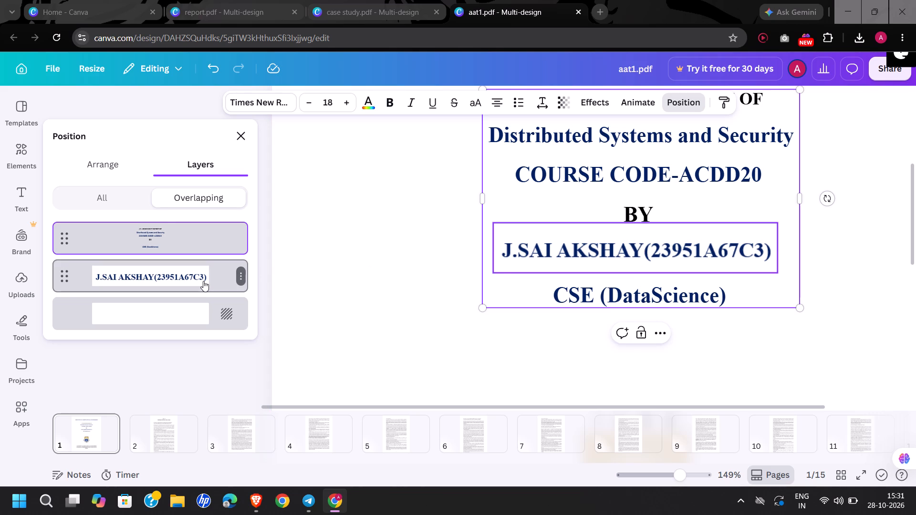
{"action": "left_click_drag", "start_coordinate": [547, 248], "coordinate": [548, 333]}
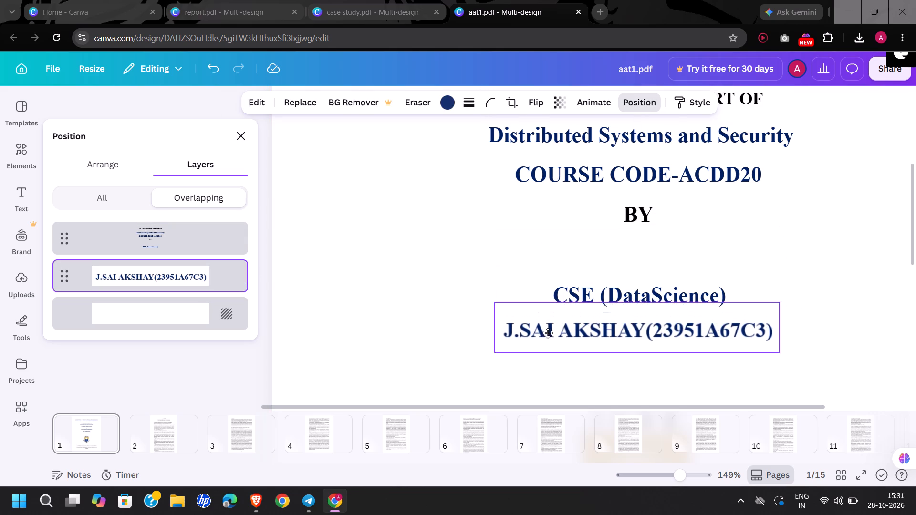
{"action": "left_click_drag", "start_coordinate": [548, 333], "coordinate": [548, 342]}
{"action": "left_click", "coordinate": [743, 340]}
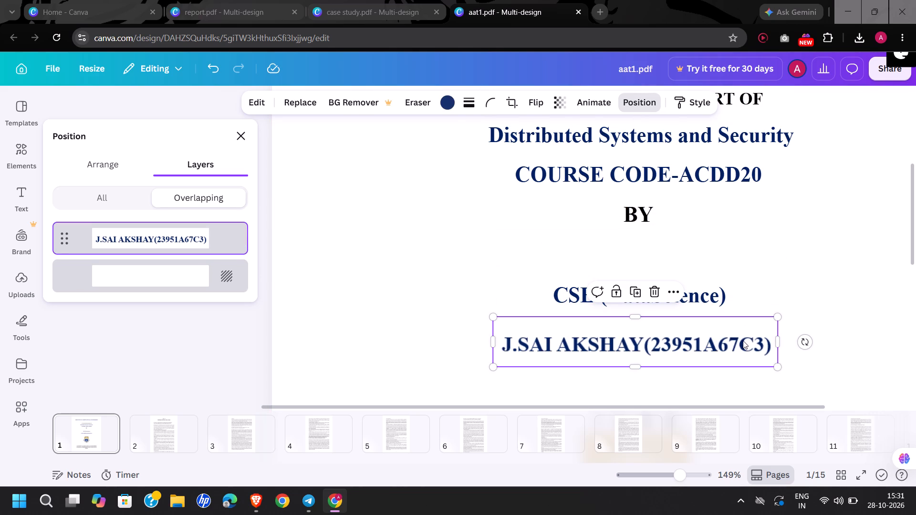
{"action": "double_click", "coordinate": [744, 343]}
{"action": "left_click", "coordinate": [744, 343]}
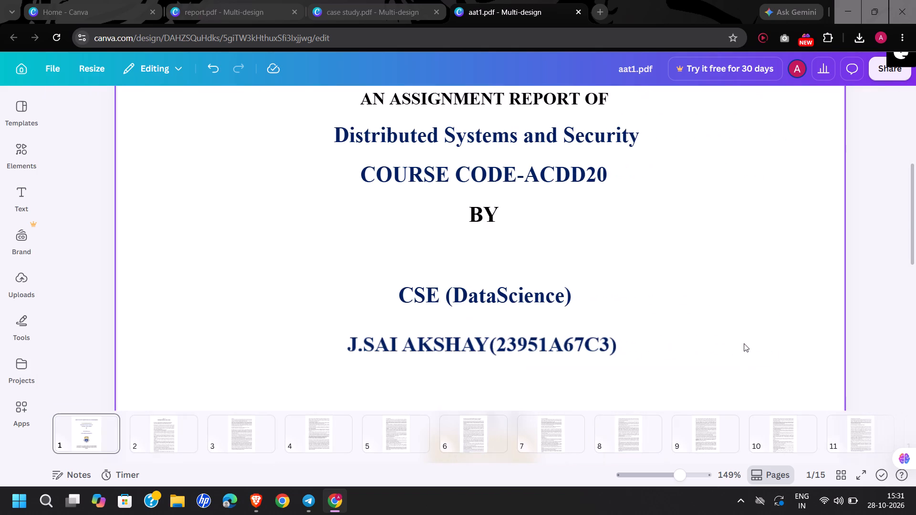
{"action": "left_click", "coordinate": [603, 347]}
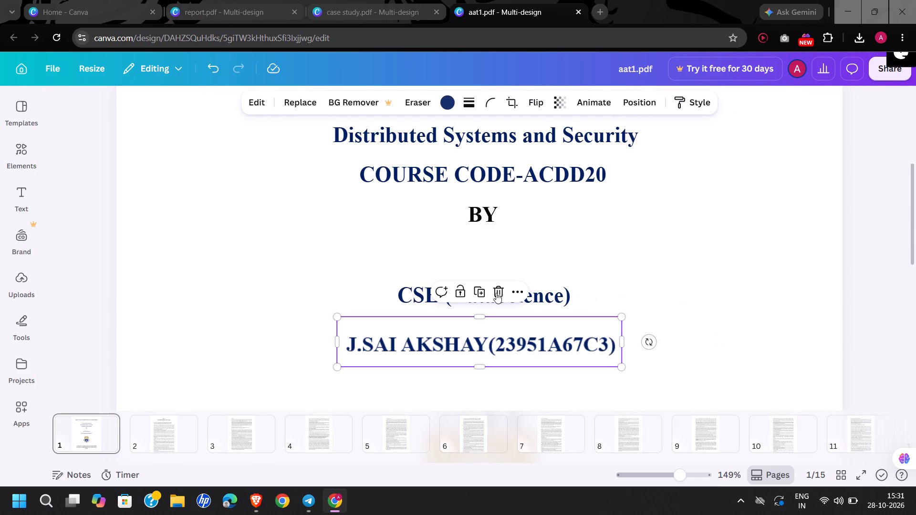
{"action": "left_click", "coordinate": [499, 288]}
Paste the new student's name into the blank line between BY and CSE (DataScience).
{"action": "left_click", "coordinate": [478, 242]}
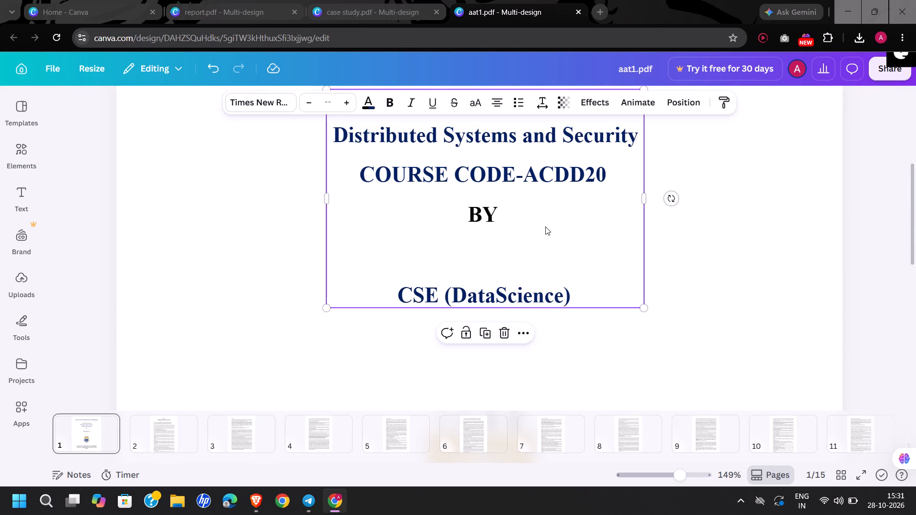
{"action": "left_click", "coordinate": [495, 260]}
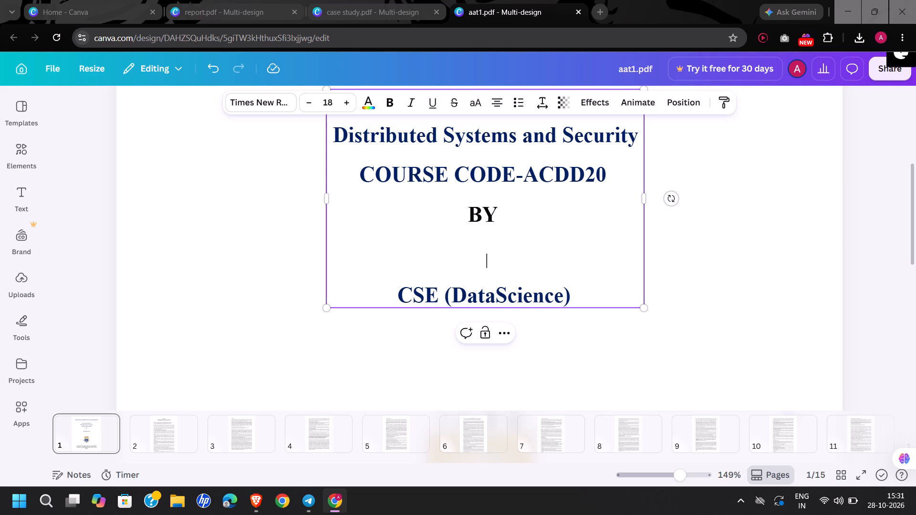
{"action": "key", "text": "ctrl+v"}
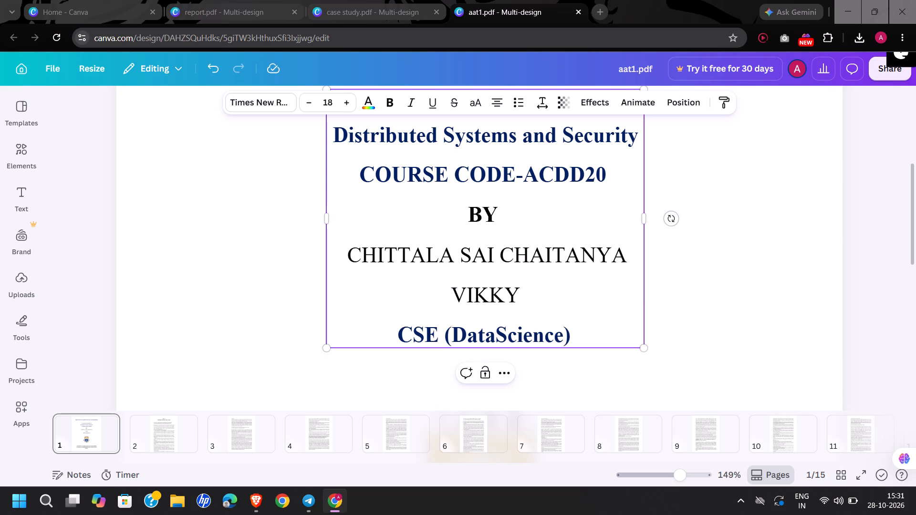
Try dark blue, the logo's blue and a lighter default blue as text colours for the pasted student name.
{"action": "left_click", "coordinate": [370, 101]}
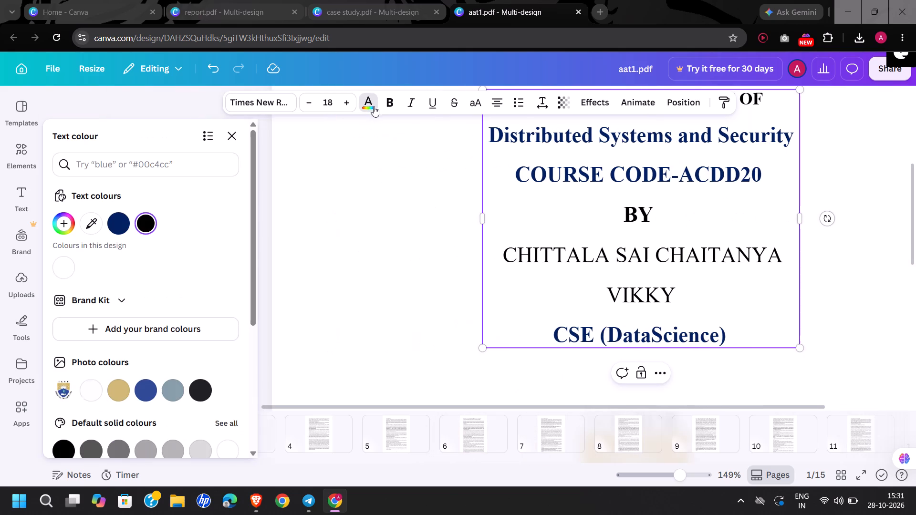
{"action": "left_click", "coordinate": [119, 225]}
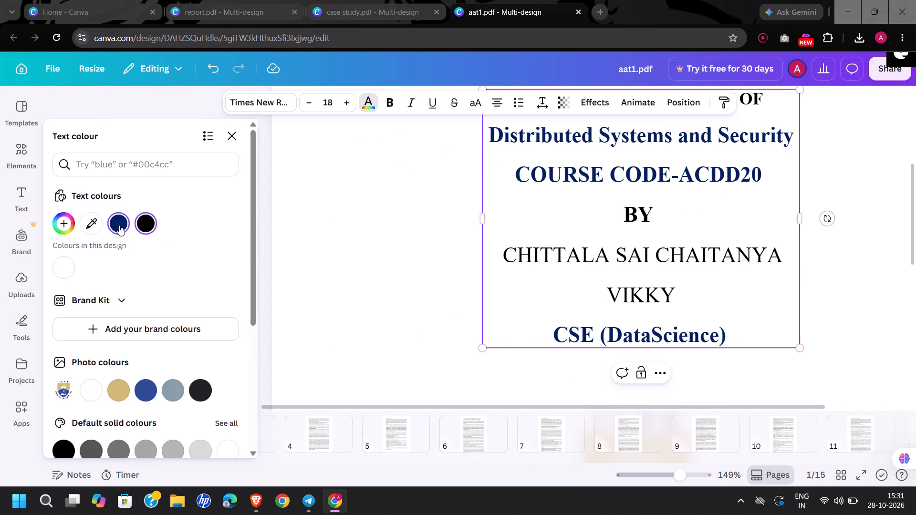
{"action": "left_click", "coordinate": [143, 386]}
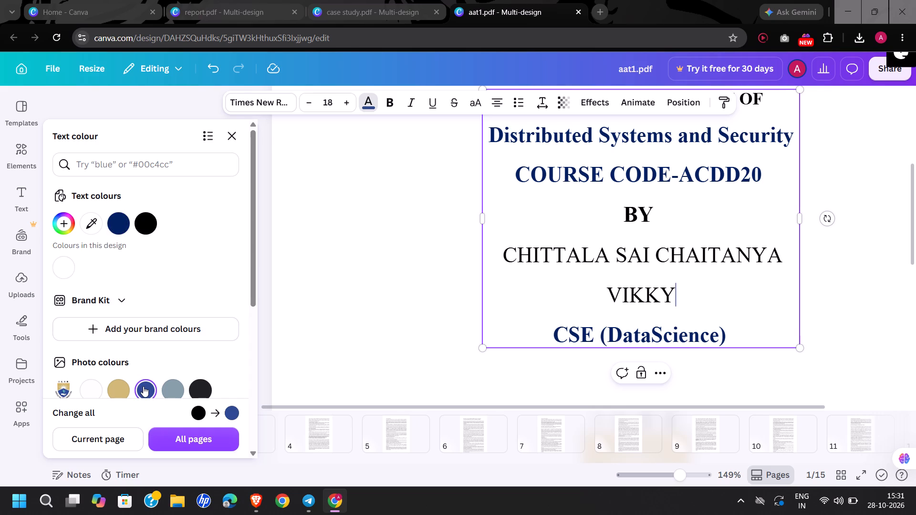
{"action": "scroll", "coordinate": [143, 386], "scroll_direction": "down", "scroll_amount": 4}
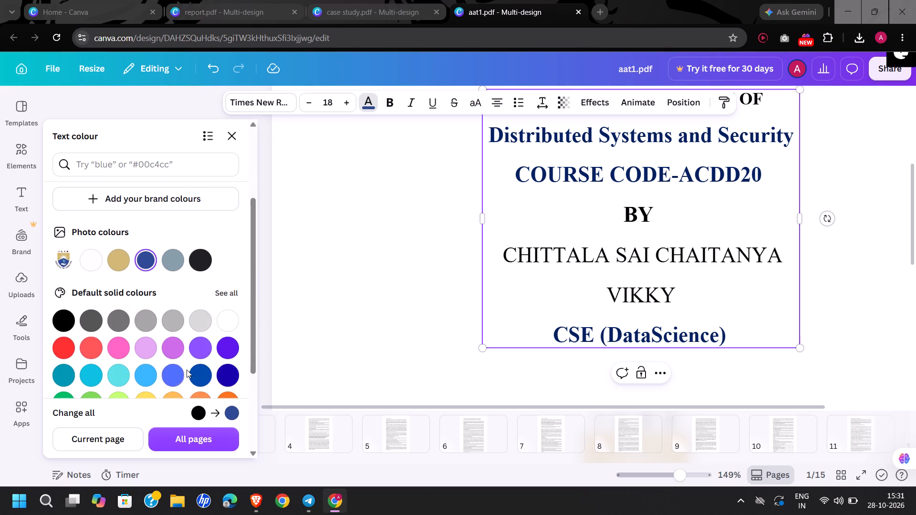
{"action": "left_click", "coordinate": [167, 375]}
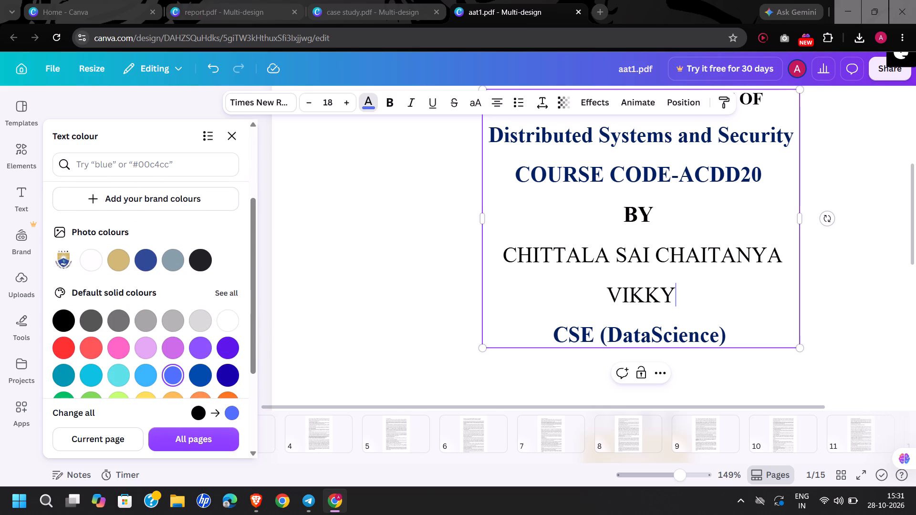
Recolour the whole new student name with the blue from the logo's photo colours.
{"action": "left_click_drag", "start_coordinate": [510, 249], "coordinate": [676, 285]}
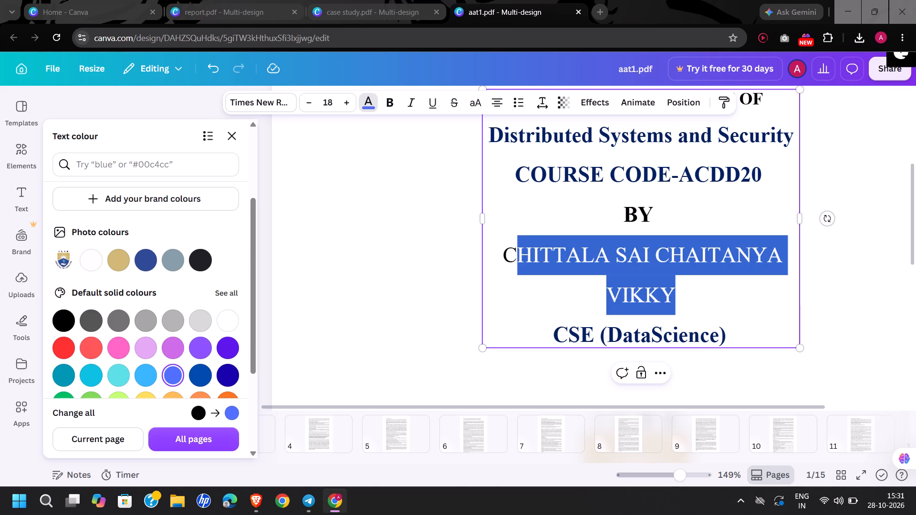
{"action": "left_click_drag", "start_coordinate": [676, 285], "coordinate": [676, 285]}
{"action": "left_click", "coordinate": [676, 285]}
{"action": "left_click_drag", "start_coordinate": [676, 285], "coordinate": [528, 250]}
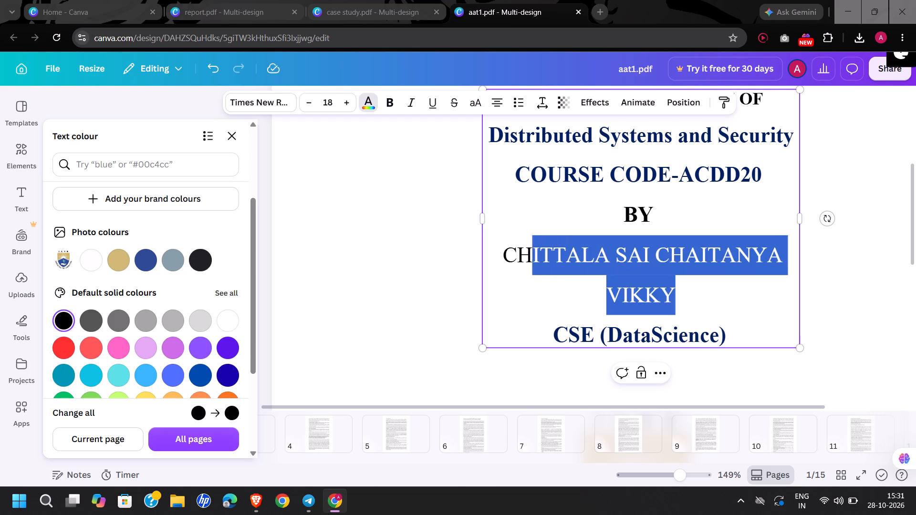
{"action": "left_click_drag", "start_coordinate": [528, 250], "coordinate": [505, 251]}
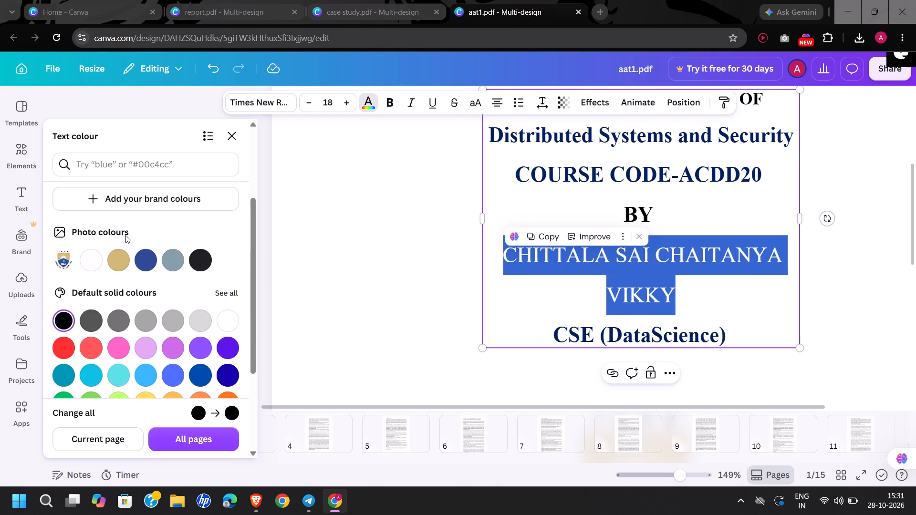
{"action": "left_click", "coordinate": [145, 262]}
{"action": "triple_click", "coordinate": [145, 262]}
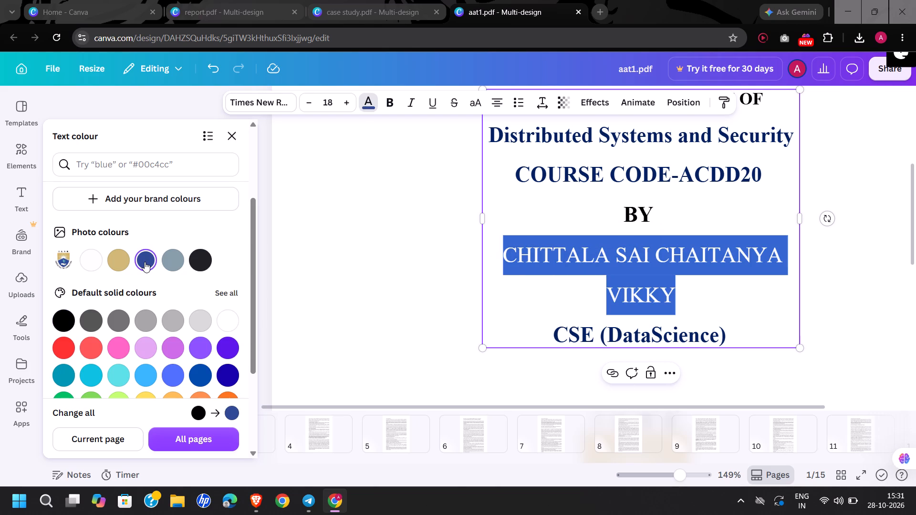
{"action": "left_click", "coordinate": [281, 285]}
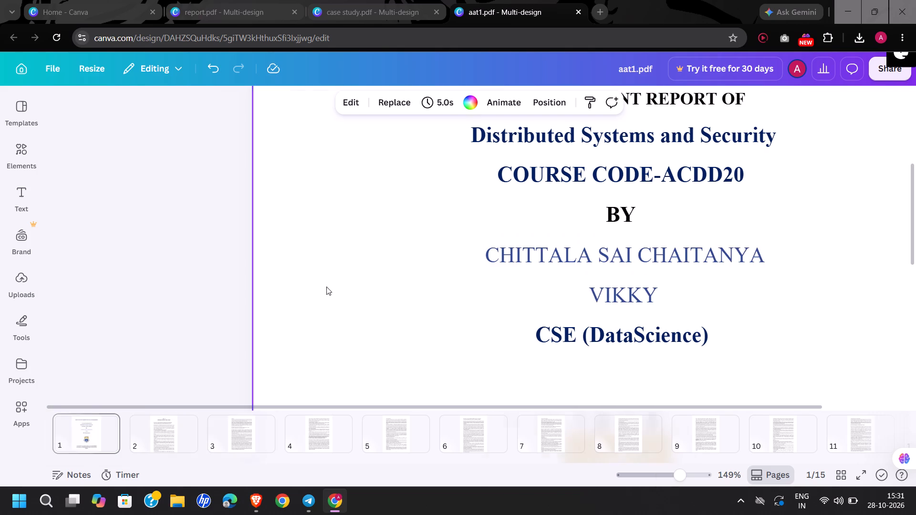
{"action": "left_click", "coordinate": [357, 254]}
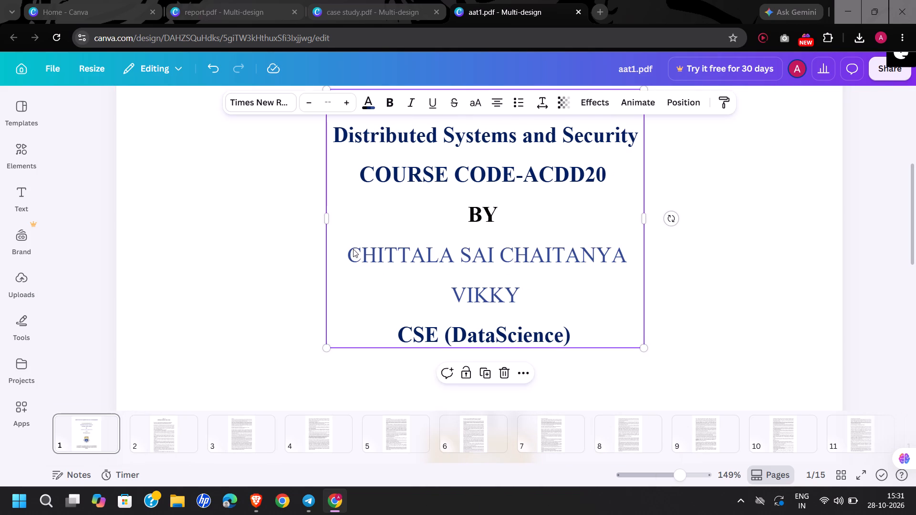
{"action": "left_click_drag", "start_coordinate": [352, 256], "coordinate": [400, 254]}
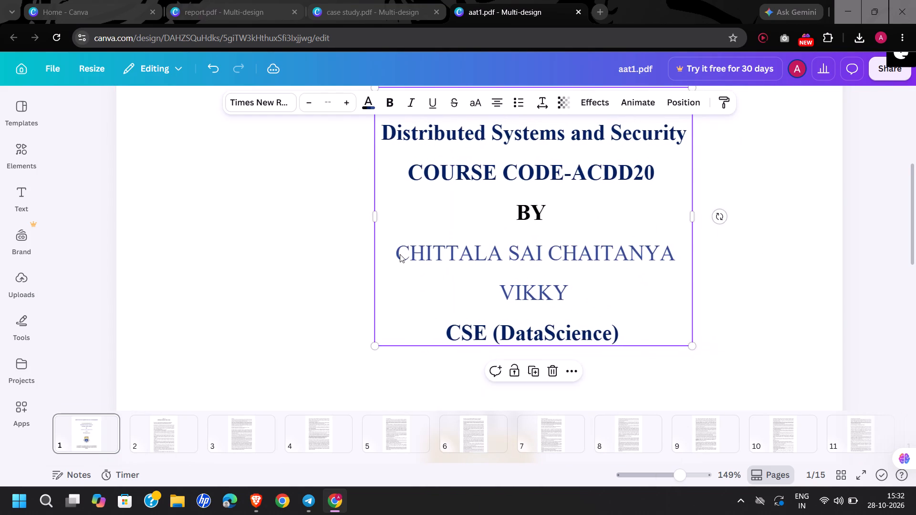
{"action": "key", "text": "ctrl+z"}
Make the new student's name bold and dark blue to match the course title lines on the cover page.
{"action": "left_click", "coordinate": [454, 261]}
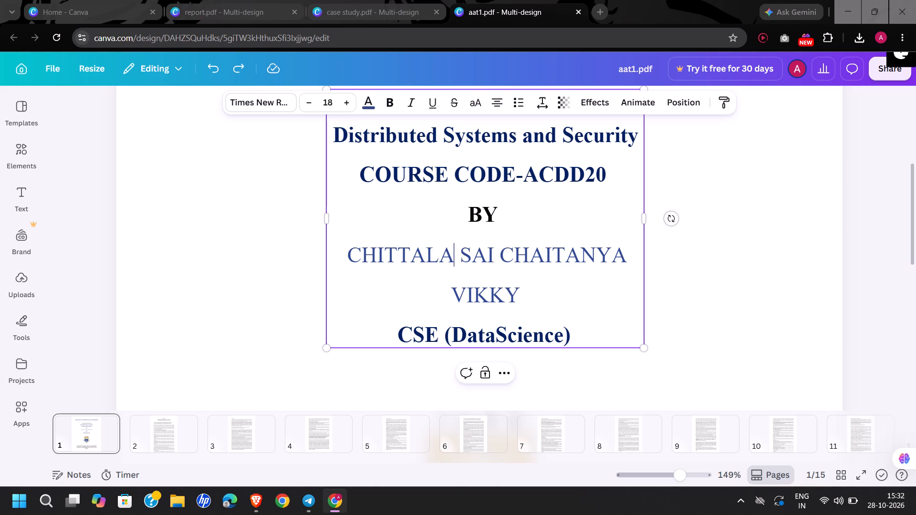
{"action": "left_click_drag", "start_coordinate": [353, 253], "coordinate": [485, 275]}
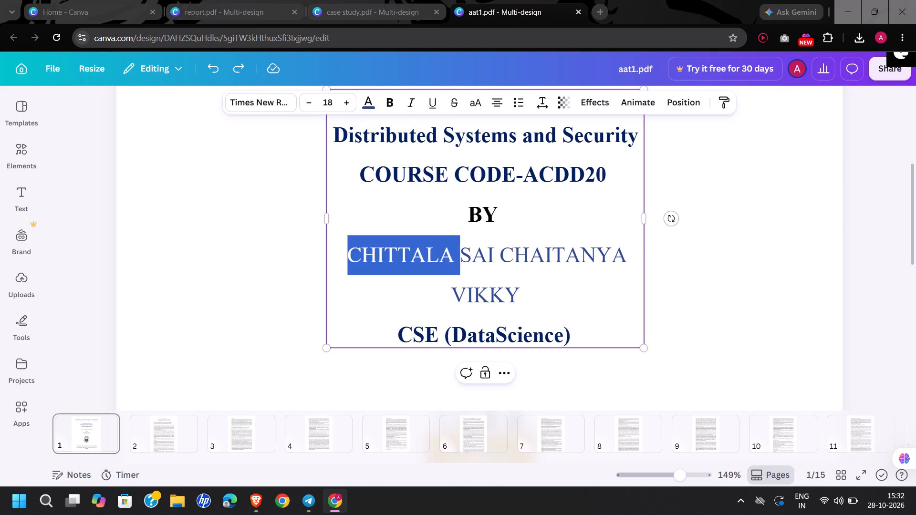
{"action": "left_click_drag", "start_coordinate": [485, 275], "coordinate": [524, 292]}
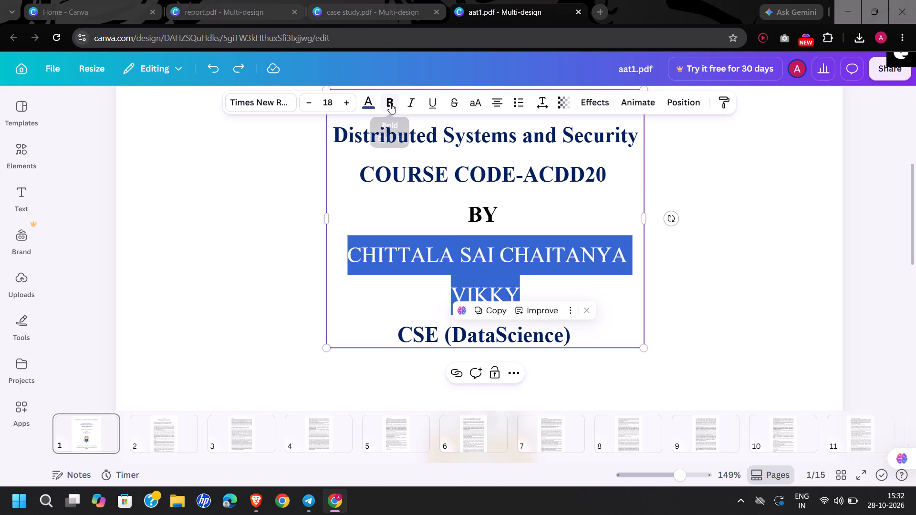
{"action": "left_click", "coordinate": [391, 103]}
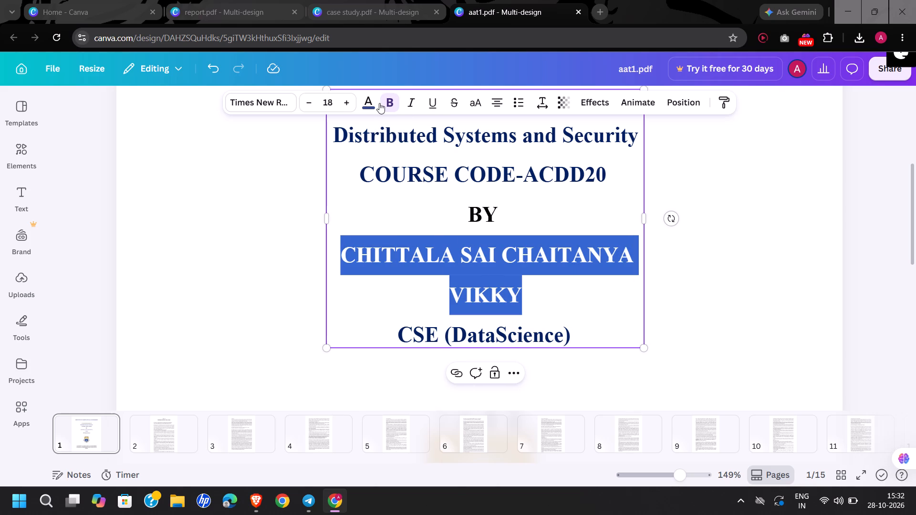
{"action": "left_click", "coordinate": [368, 104]}
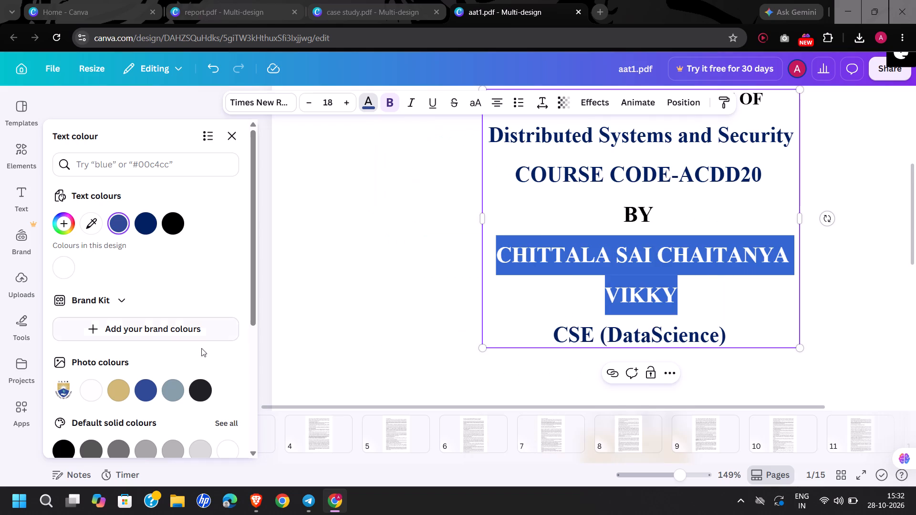
{"action": "left_click", "coordinate": [147, 226]}
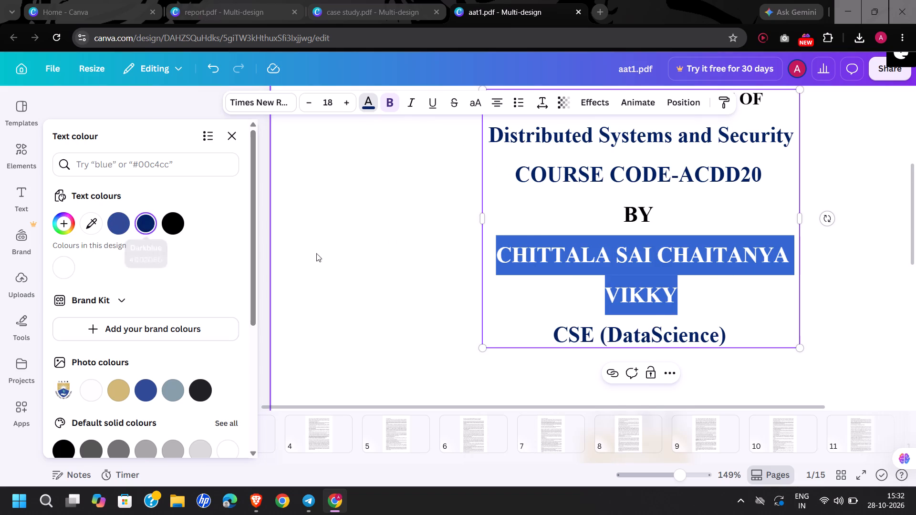
{"action": "left_click", "coordinate": [369, 273]}
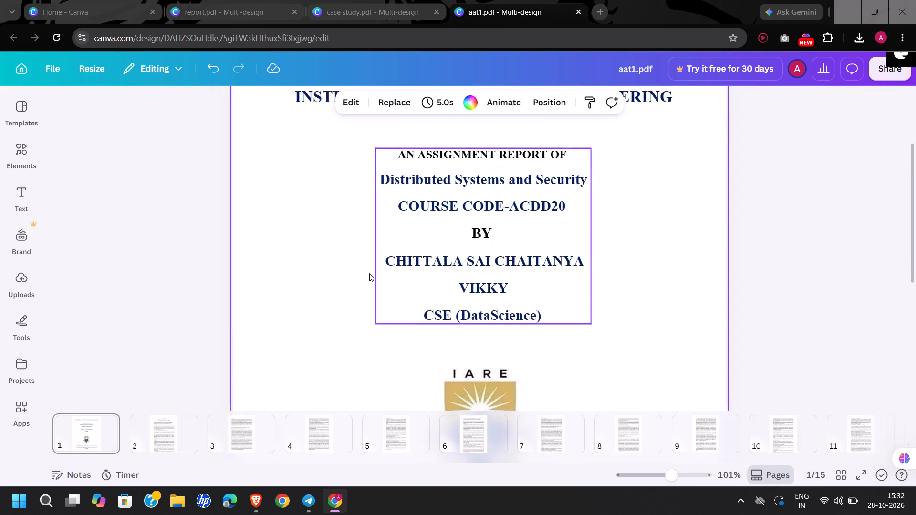
Reduce the font size of the whole new student name on the cover page to 12.
{"action": "left_click", "coordinate": [407, 261]}
{"action": "left_click", "coordinate": [406, 260]}
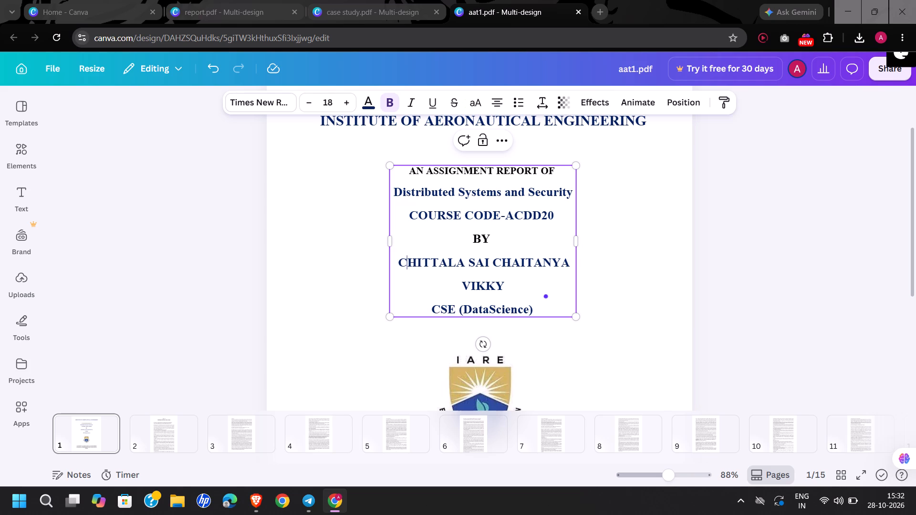
{"action": "left_click_drag", "start_coordinate": [401, 262], "coordinate": [504, 284]}
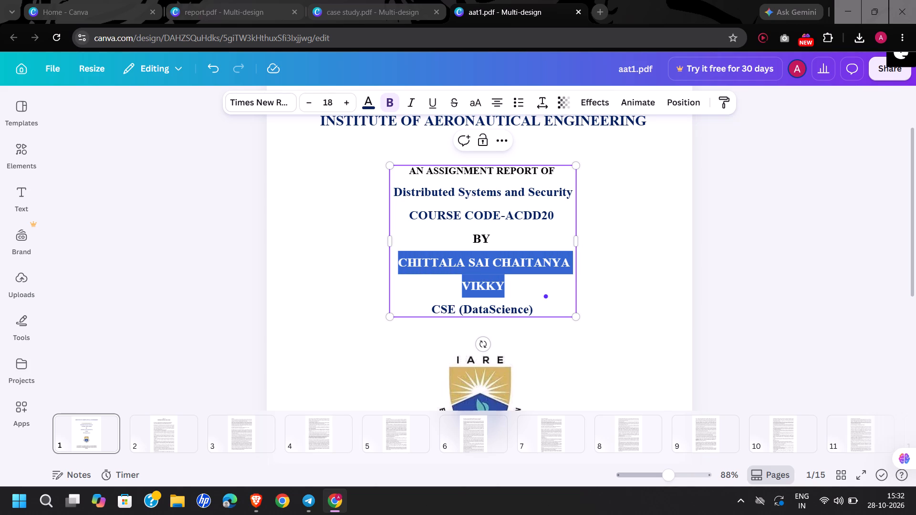
{"action": "left_click_drag", "start_coordinate": [504, 284], "coordinate": [511, 285]}
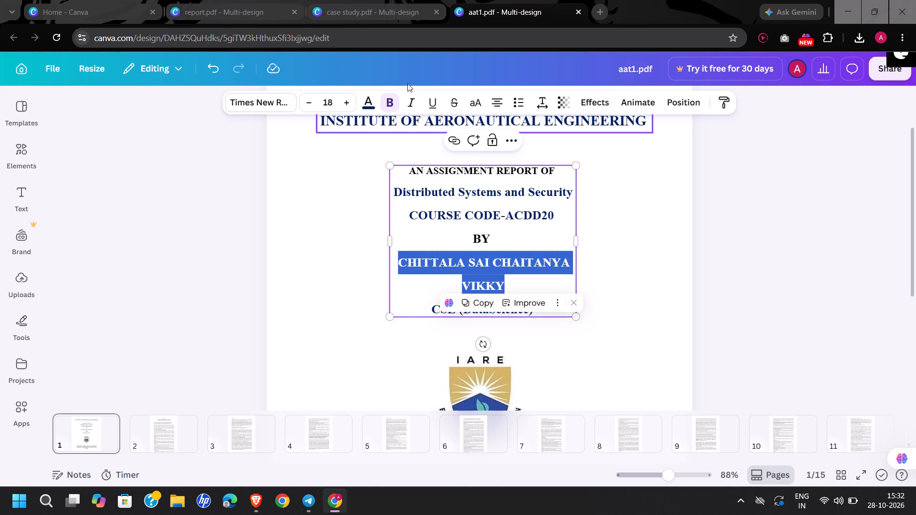
{"action": "left_click", "coordinate": [311, 108]}
{"action": "left_click", "coordinate": [311, 108]}
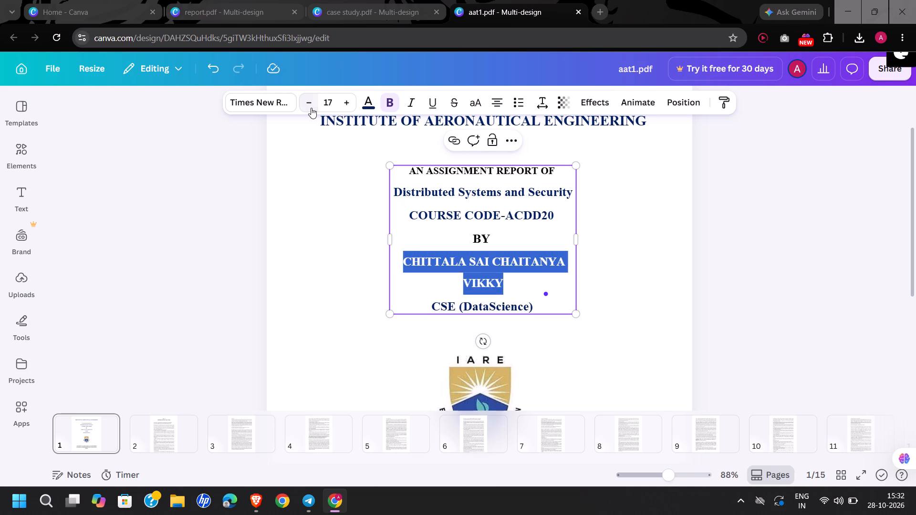
{"action": "left_click", "coordinate": [311, 108]}
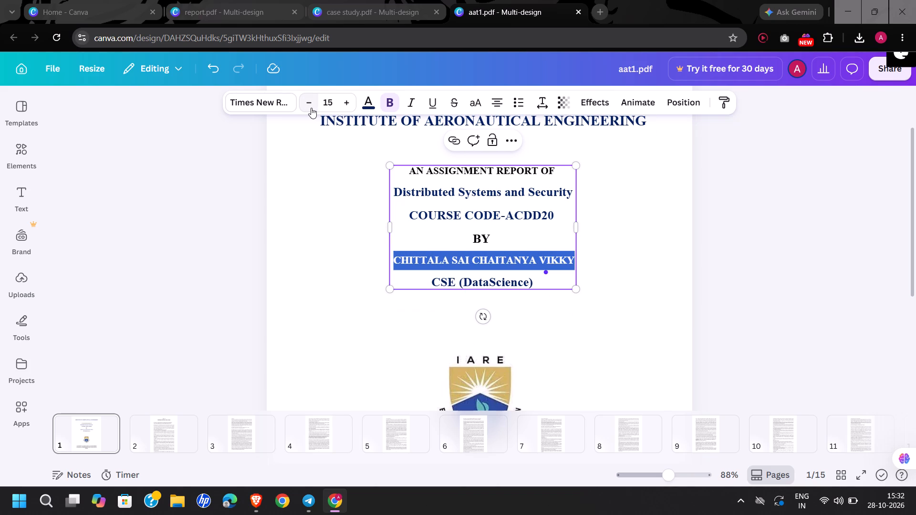
{"action": "left_click", "coordinate": [311, 108]}
{"action": "double_click", "coordinate": [311, 108]}
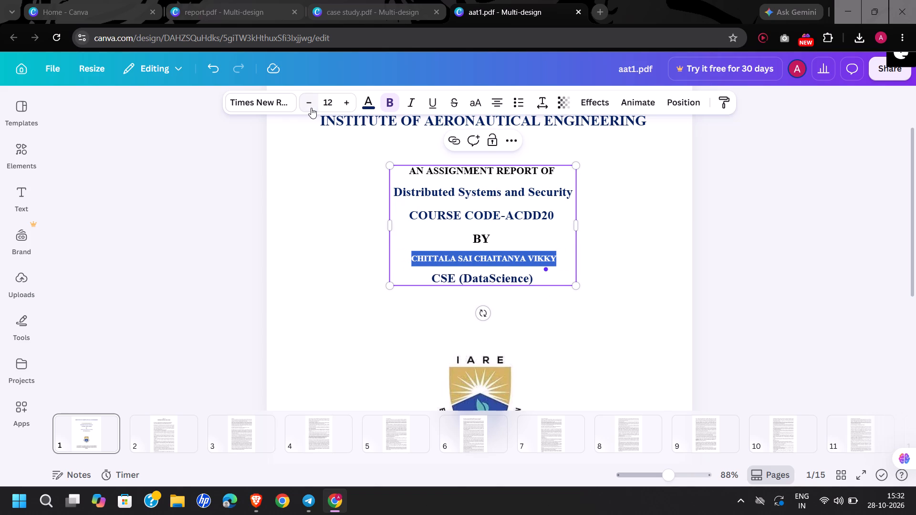
Add the new student's roll number in brackets directly after the name on the cover page.
{"action": "left_click", "coordinate": [560, 255]}
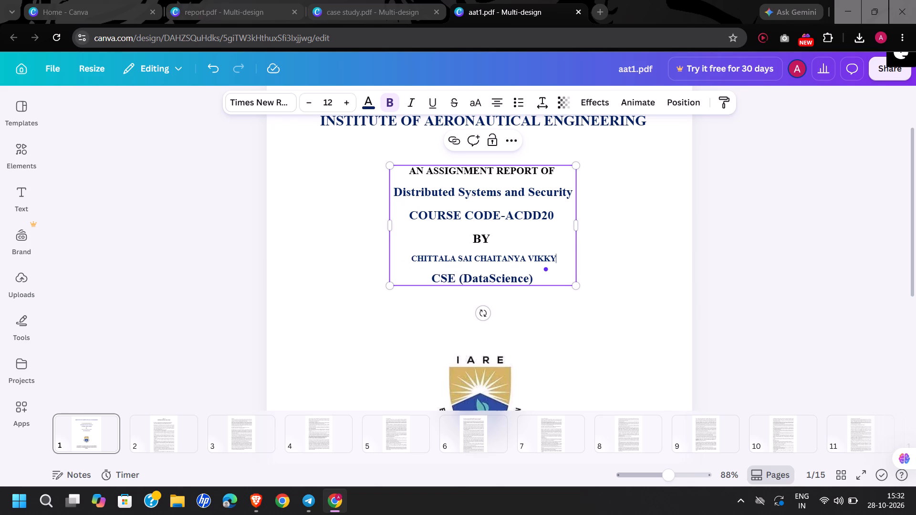
{"action": "key", "text": "shift+parenleft"}
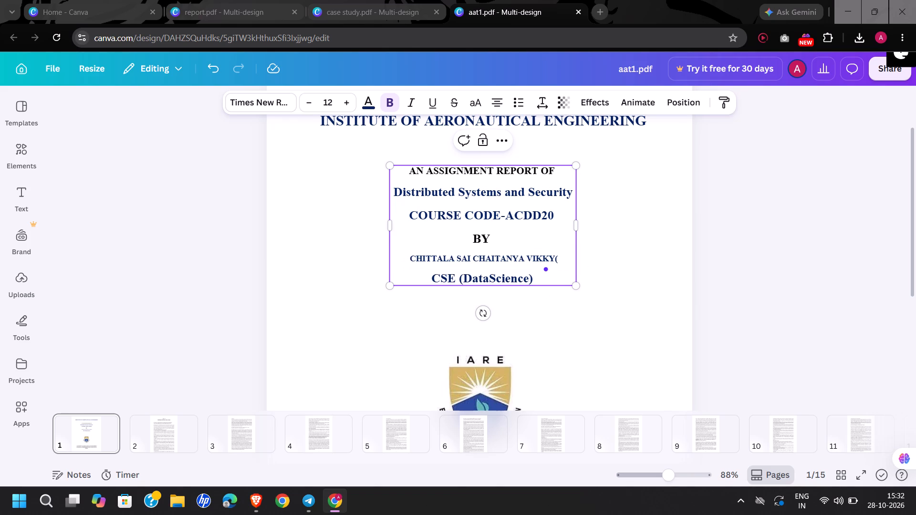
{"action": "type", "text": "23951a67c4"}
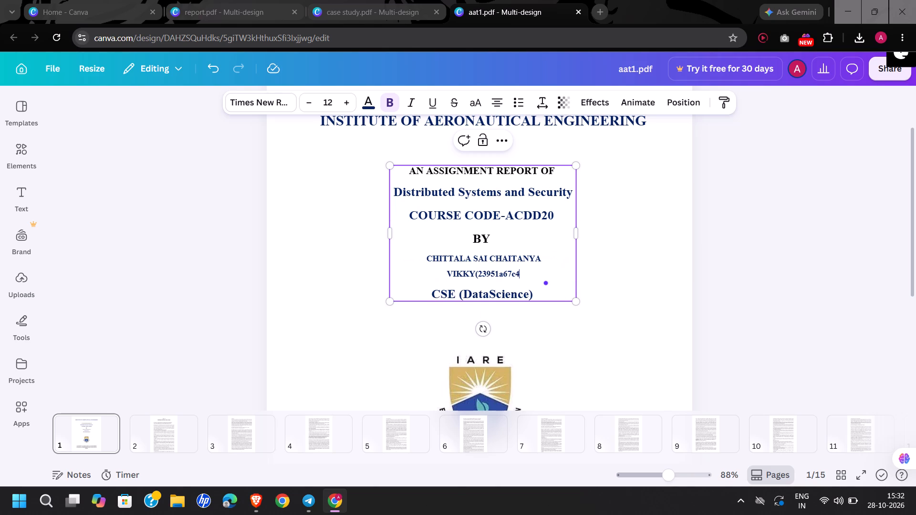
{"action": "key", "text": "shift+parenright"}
Replace both lowercase letters in the new student's roll number with a capital C.
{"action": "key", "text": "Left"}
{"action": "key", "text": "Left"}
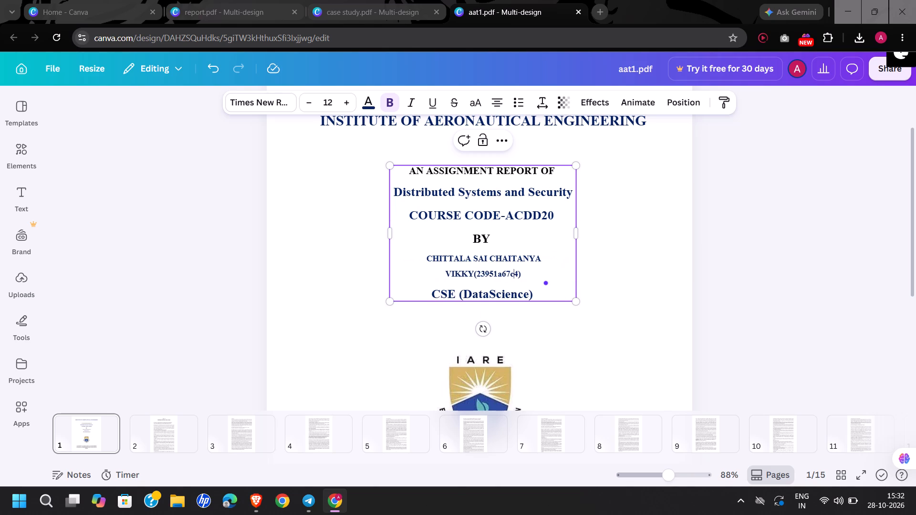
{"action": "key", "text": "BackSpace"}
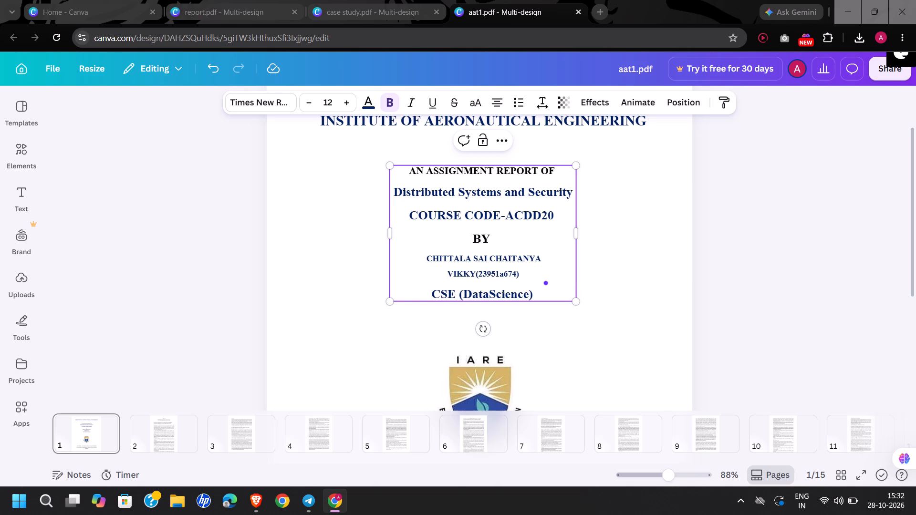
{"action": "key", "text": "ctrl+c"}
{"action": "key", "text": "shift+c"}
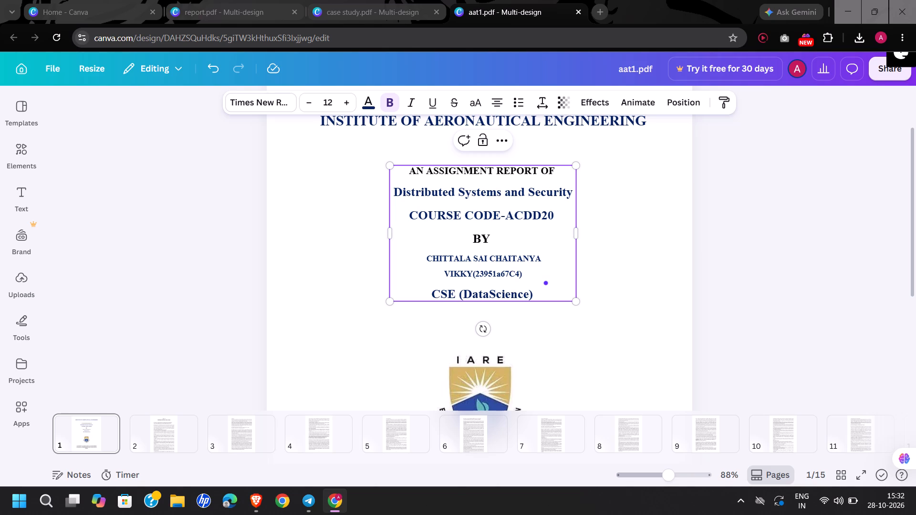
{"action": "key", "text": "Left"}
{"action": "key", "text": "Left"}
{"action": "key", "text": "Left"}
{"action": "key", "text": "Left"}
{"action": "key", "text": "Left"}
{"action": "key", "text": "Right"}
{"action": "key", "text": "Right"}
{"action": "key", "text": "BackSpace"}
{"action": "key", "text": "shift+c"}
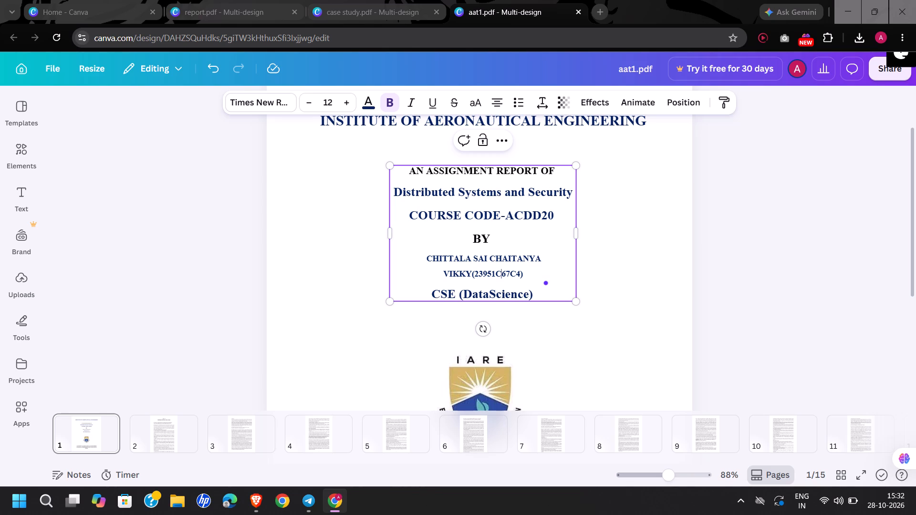
{"action": "left_click", "coordinate": [651, 303]}
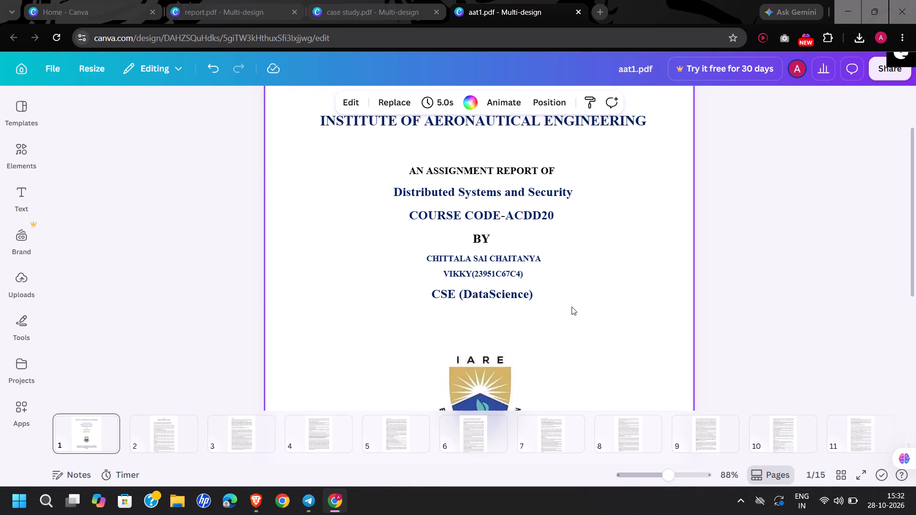
{"action": "left_click", "coordinate": [901, 255]}
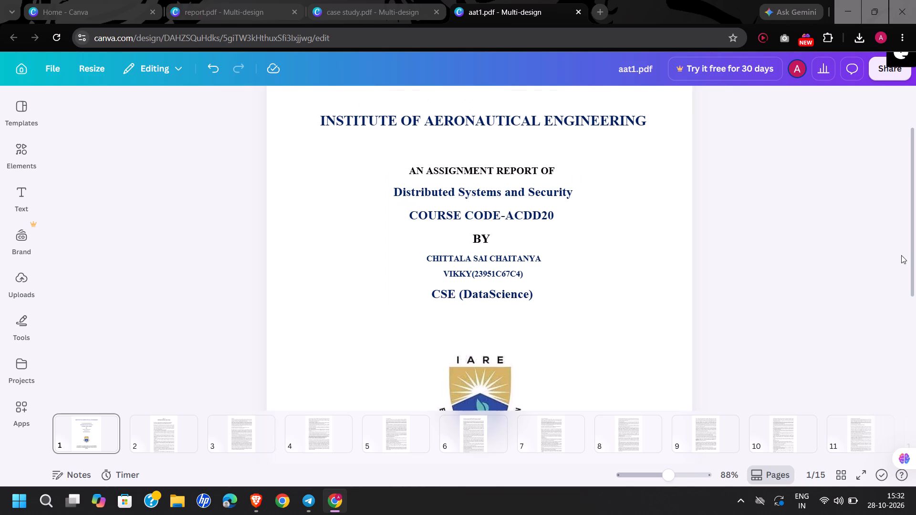
Capture a screen snip of the new student's name and roll number lines on the cover page.
{"action": "scroll", "coordinate": [860, 242], "scroll_direction": "up", "scroll_amount": 1}
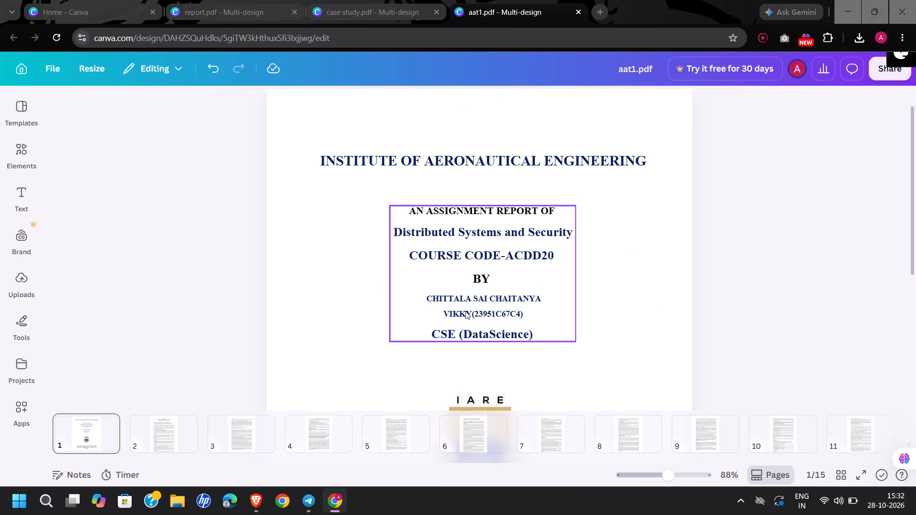
{"action": "left_click", "coordinate": [465, 311]}
{"action": "key", "text": "Home"}
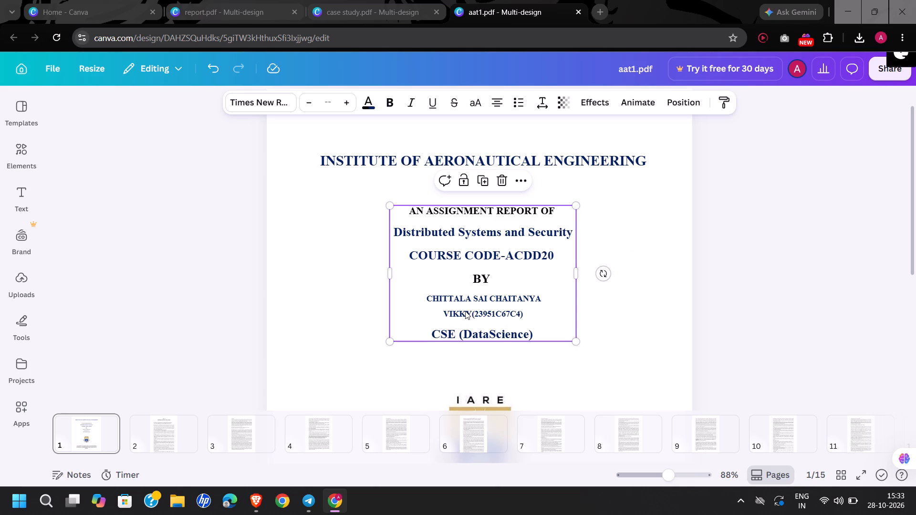
{"action": "key", "text": "Print"}
{"action": "left_click_drag", "start_coordinate": [419, 295], "coordinate": [553, 319]}
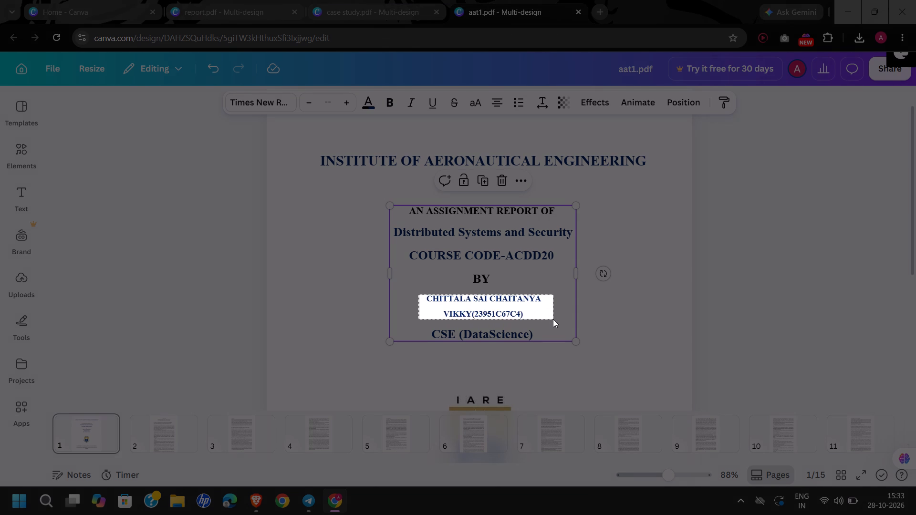
{"action": "left_click", "coordinate": [751, 295]}
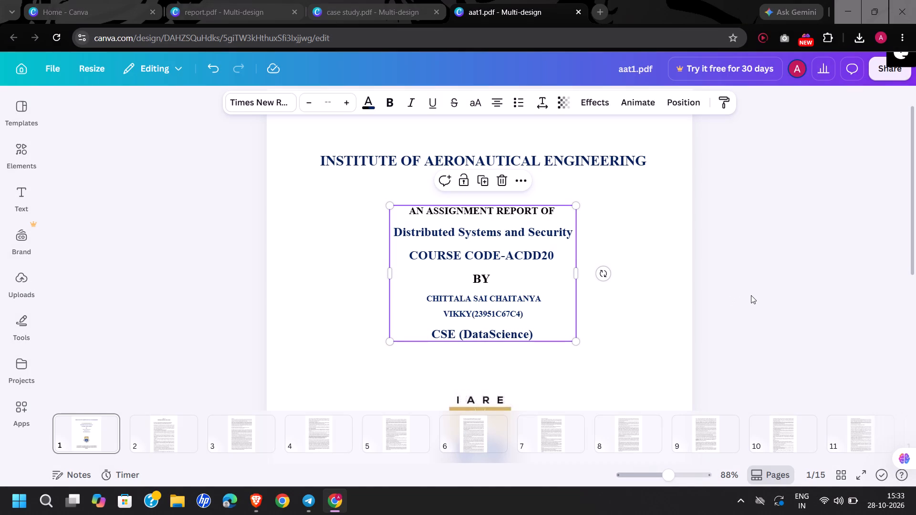
Download all pages of the aat1 design as a digital PDF and save it in Documents as 22aat1.pdf.
{"action": "scroll", "coordinate": [751, 295], "scroll_direction": "down", "scroll_amount": 2}
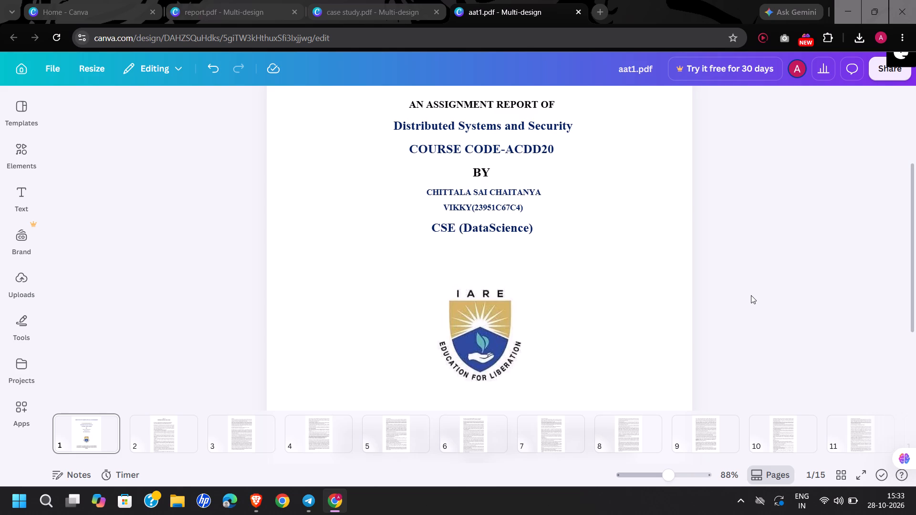
{"action": "key", "text": "Right"}
{"action": "key", "text": "Left"}
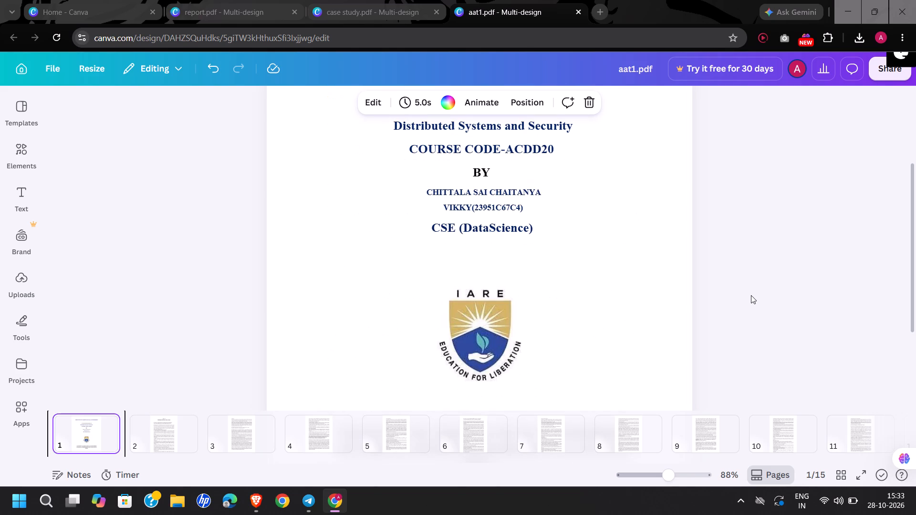
{"action": "left_click", "coordinate": [894, 78]}
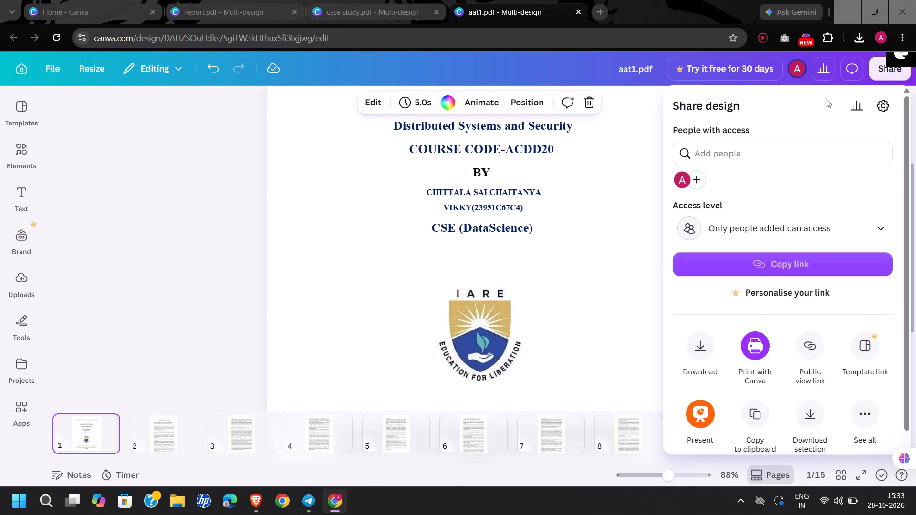
{"action": "left_click", "coordinate": [686, 346]}
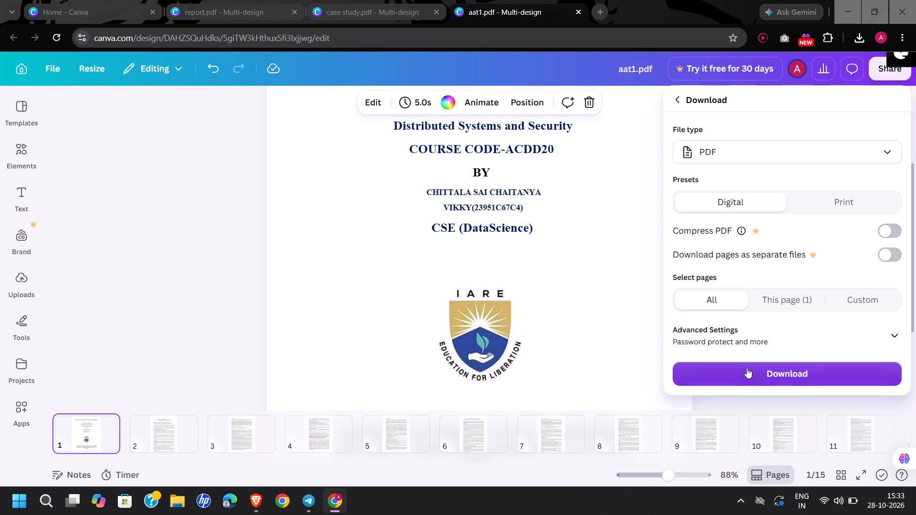
{"action": "left_click", "coordinate": [747, 368]}
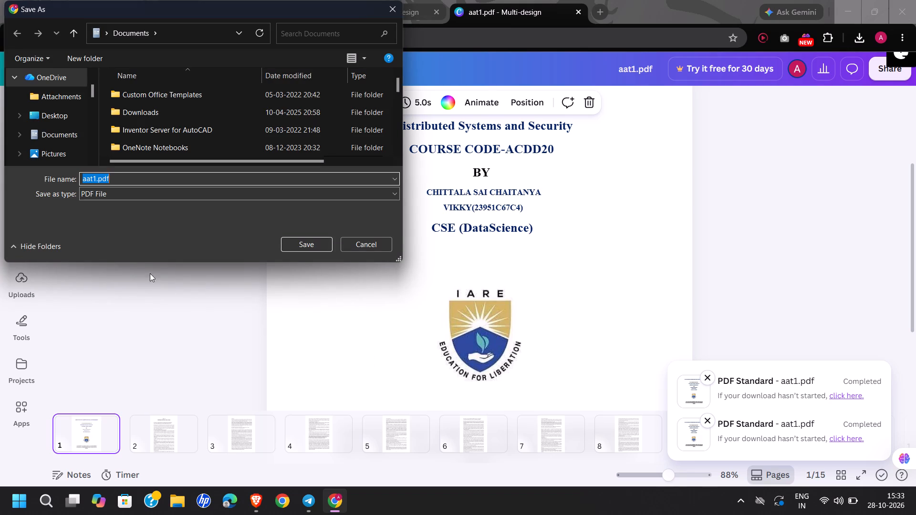
{"action": "left_click", "coordinate": [83, 176]}
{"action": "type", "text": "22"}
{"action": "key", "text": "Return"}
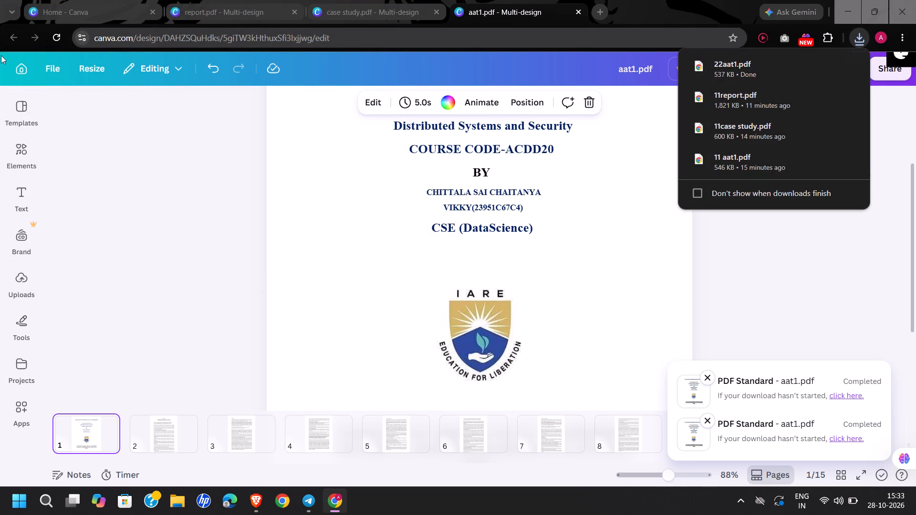
On the case study design's cover page, delete the picture showing the old student's name and roll number.
{"action": "left_click", "coordinate": [361, 9]}
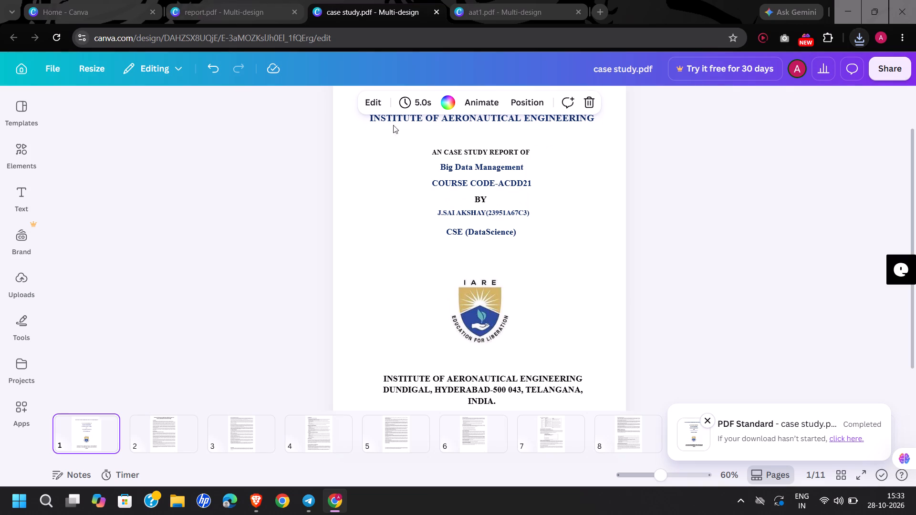
{"action": "left_click", "coordinate": [469, 214]}
{"action": "left_click", "coordinate": [469, 214]}
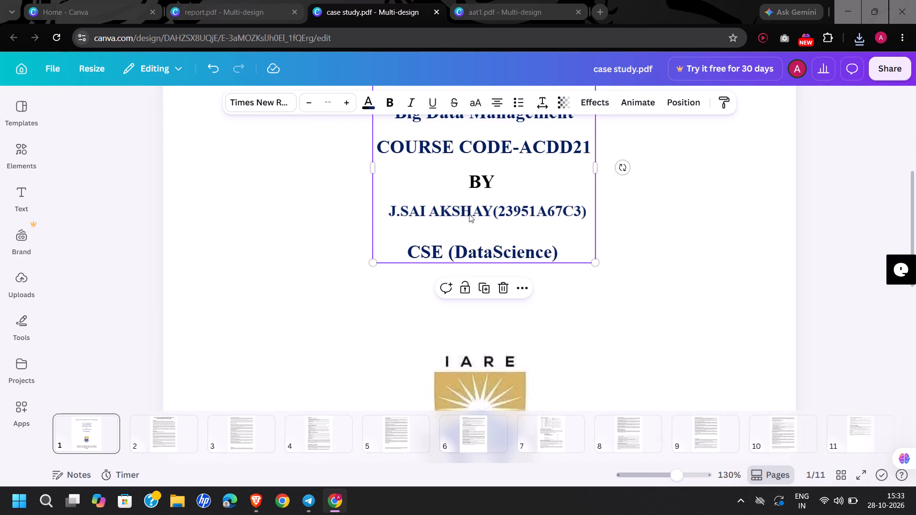
{"action": "left_click_drag", "start_coordinate": [389, 225], "coordinate": [440, 225]}
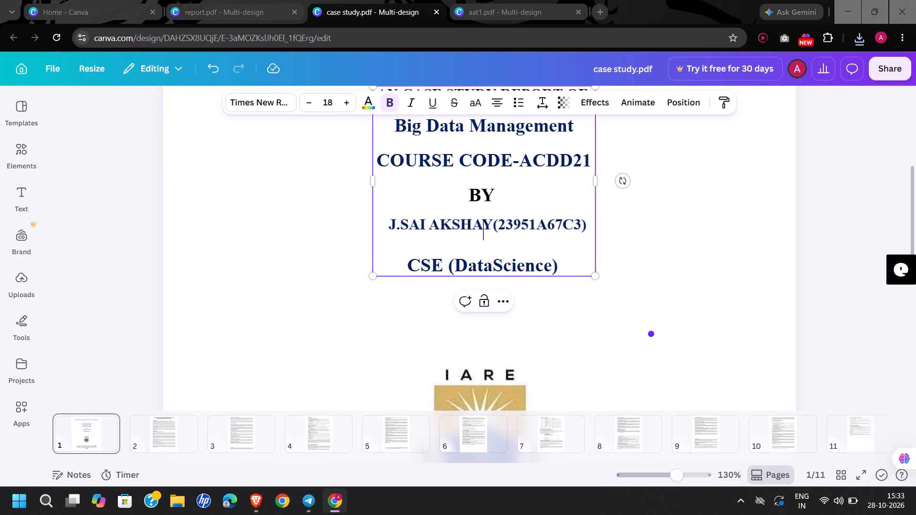
{"action": "left_click_drag", "start_coordinate": [440, 225], "coordinate": [464, 223]}
{"action": "left_click", "coordinate": [464, 223]}
{"action": "left_click", "coordinate": [685, 101]}
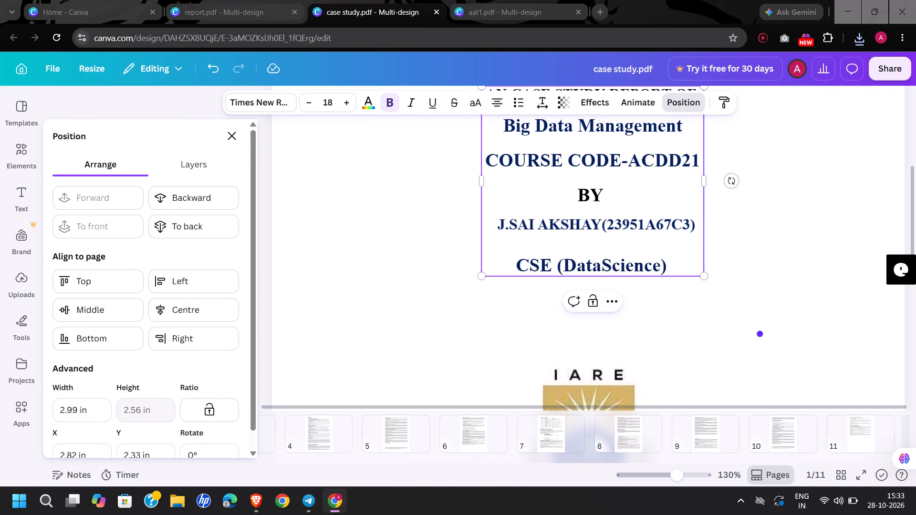
{"action": "left_click", "coordinate": [432, 254]}
{"action": "left_click", "coordinate": [595, 230]}
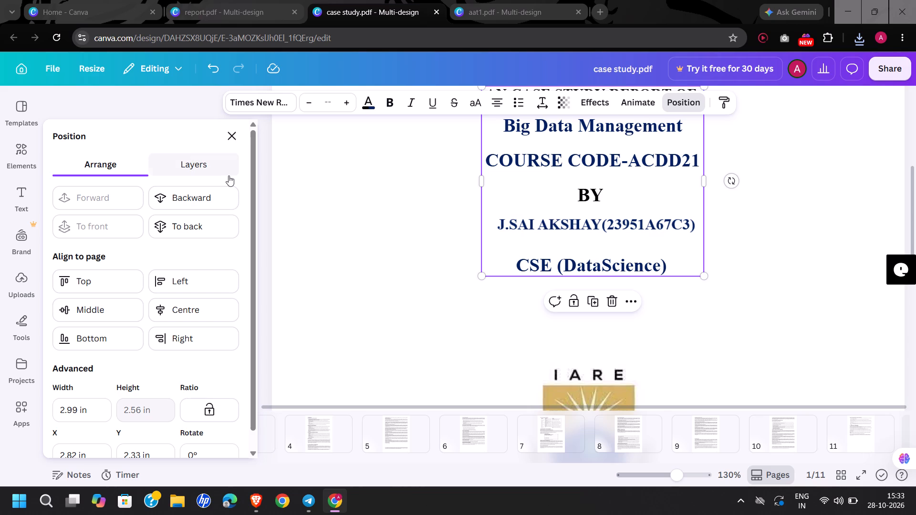
{"action": "left_click", "coordinate": [216, 167]}
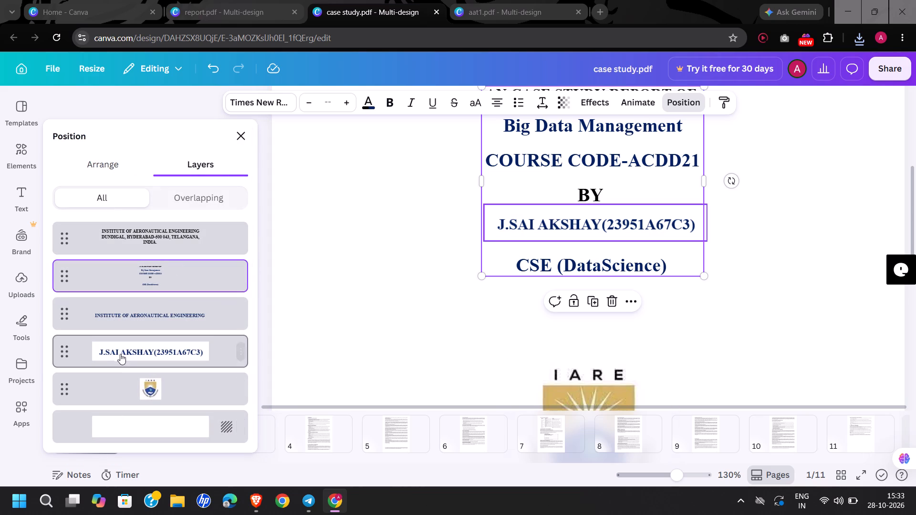
{"action": "left_click", "coordinate": [121, 353]}
{"action": "key", "text": "Delete"}
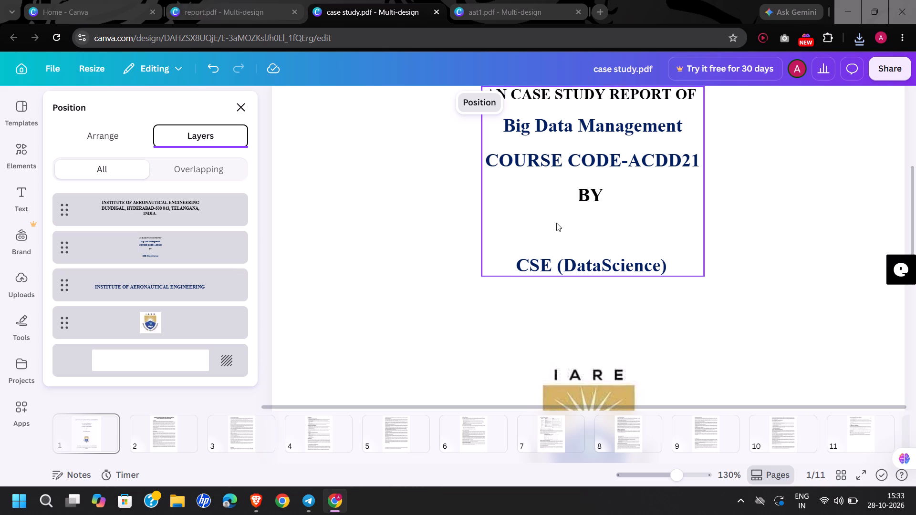
Paste the captured name and roll number snip, shrink it, and centre it between BY and CSE (DataScience).
{"action": "key", "text": "ctrl+v"}
{"action": "left_click_drag", "start_coordinate": [555, 329], "coordinate": [562, 278]}
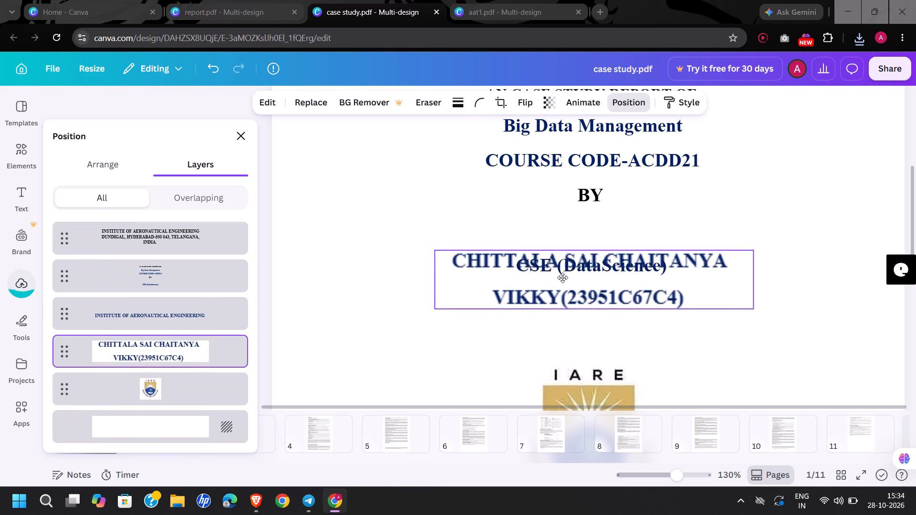
{"action": "left_click_drag", "start_coordinate": [562, 278], "coordinate": [567, 250]}
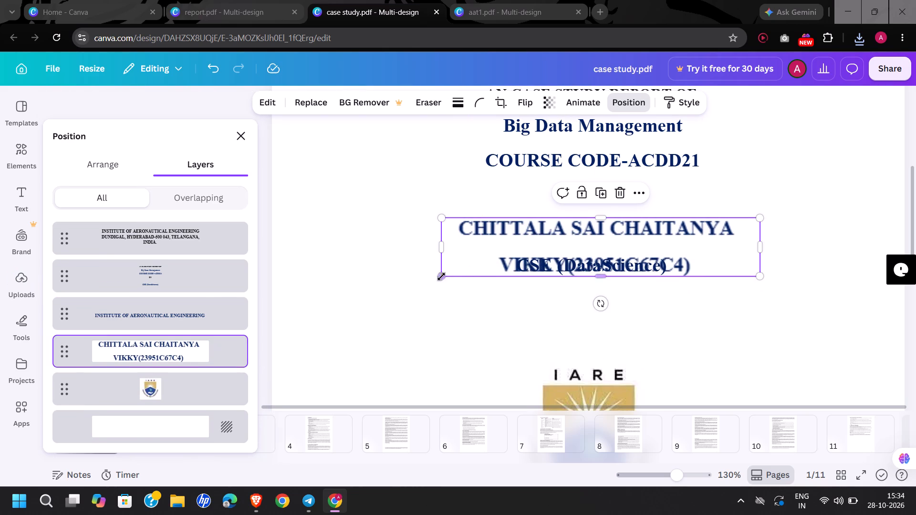
{"action": "left_click_drag", "start_coordinate": [440, 277], "coordinate": [550, 227]}
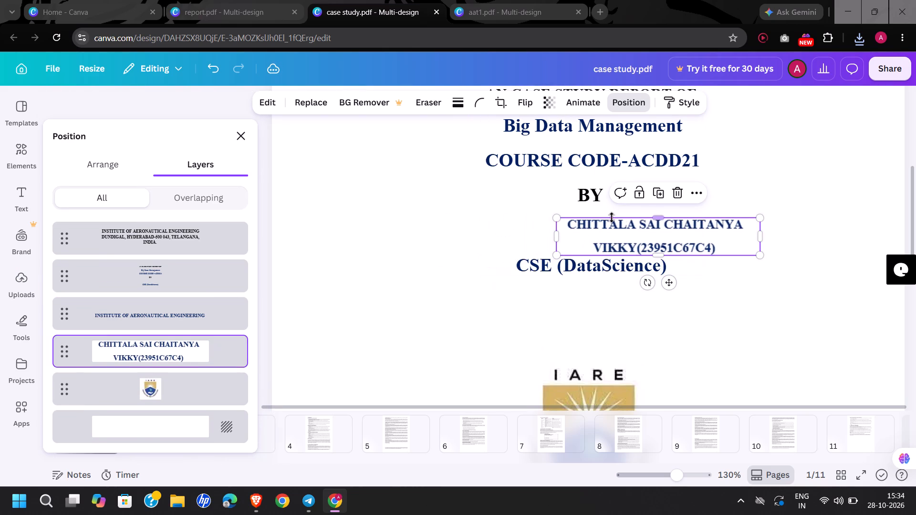
{"action": "left_click_drag", "start_coordinate": [637, 229], "coordinate": [575, 226]}
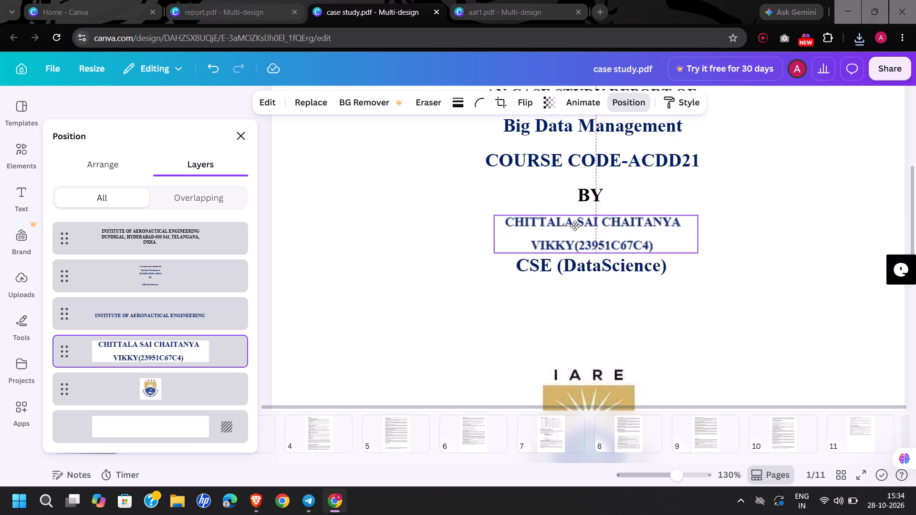
{"action": "left_click_drag", "start_coordinate": [575, 226], "coordinate": [575, 221]}
{"action": "left_click", "coordinate": [798, 240]}
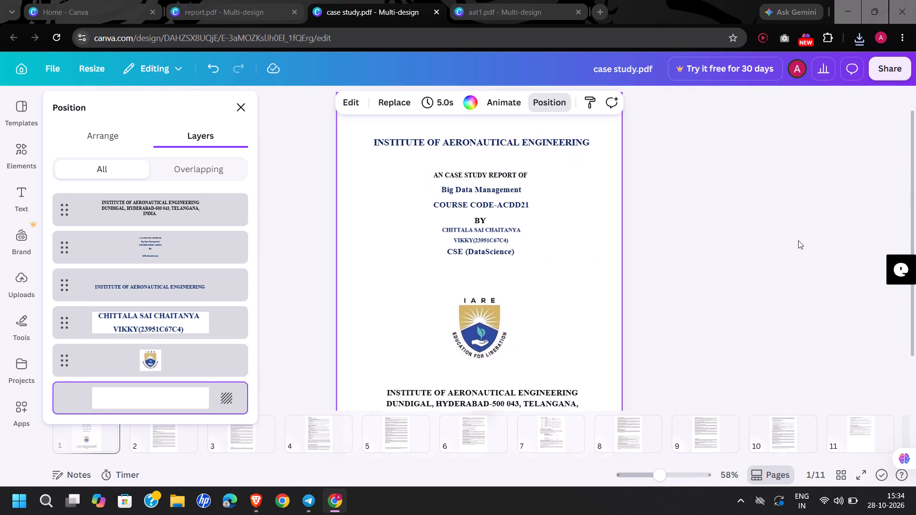
{"action": "scroll", "coordinate": [798, 240], "scroll_direction": "up", "scroll_amount": 1}
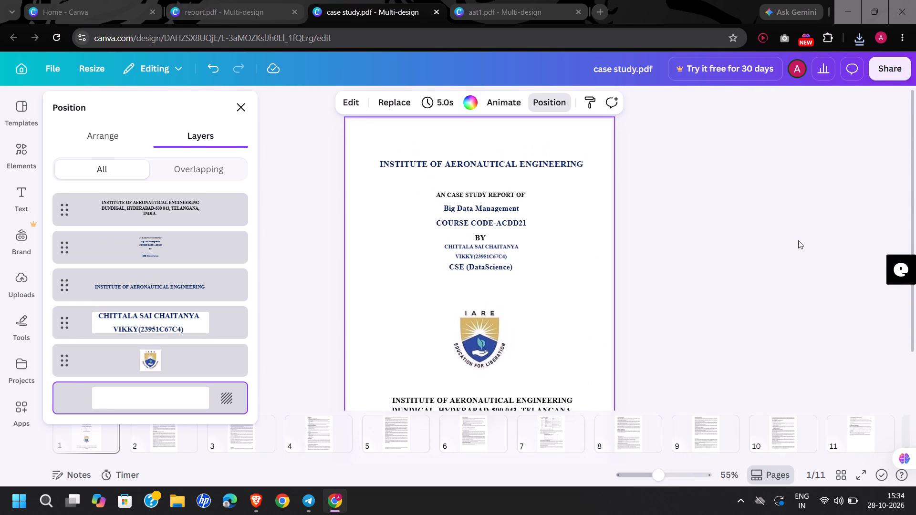
Download all pages of the case study design as a digital PDF and save it in Documents as 22case study.pdf.
{"action": "key", "text": "Right"}
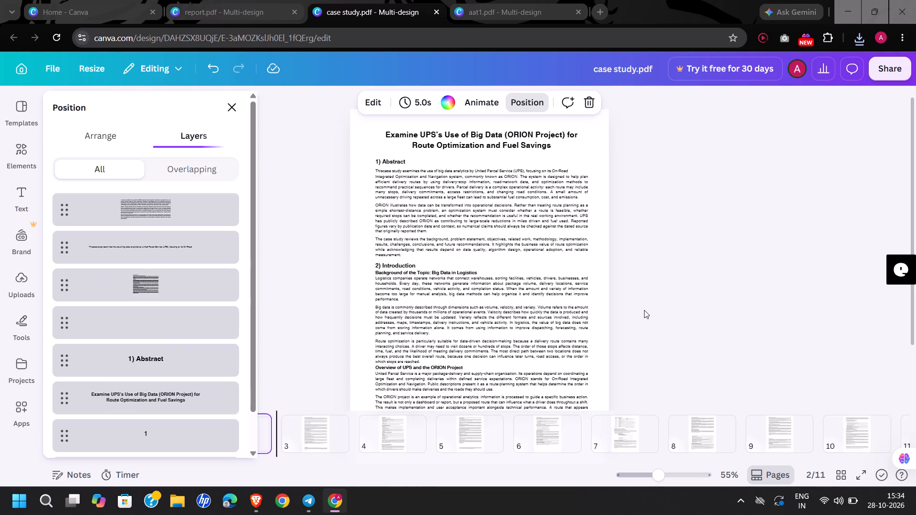
{"action": "left_click", "coordinate": [884, 71]}
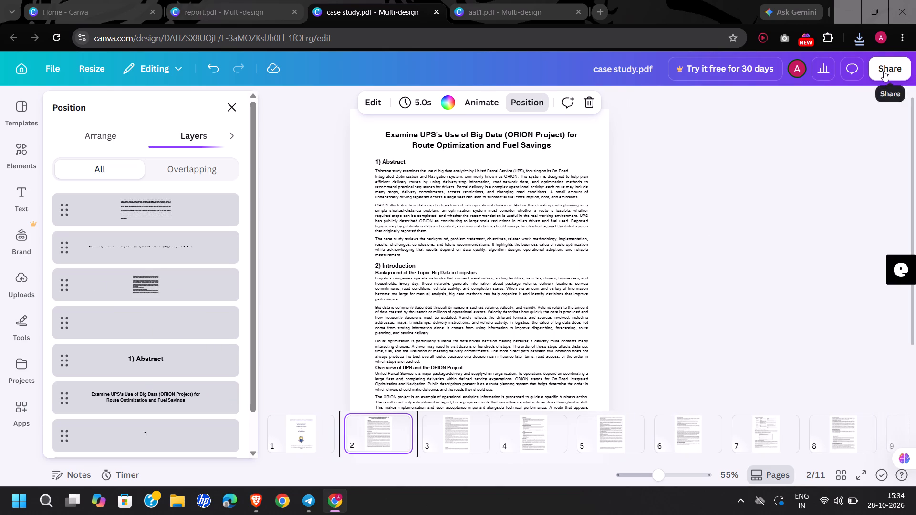
{"action": "left_click", "coordinate": [692, 346]}
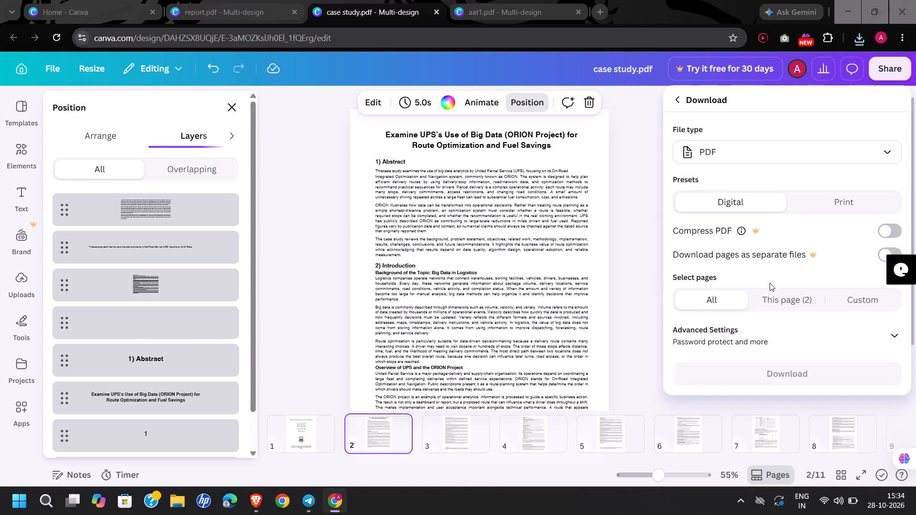
{"action": "left_click", "coordinate": [718, 373]}
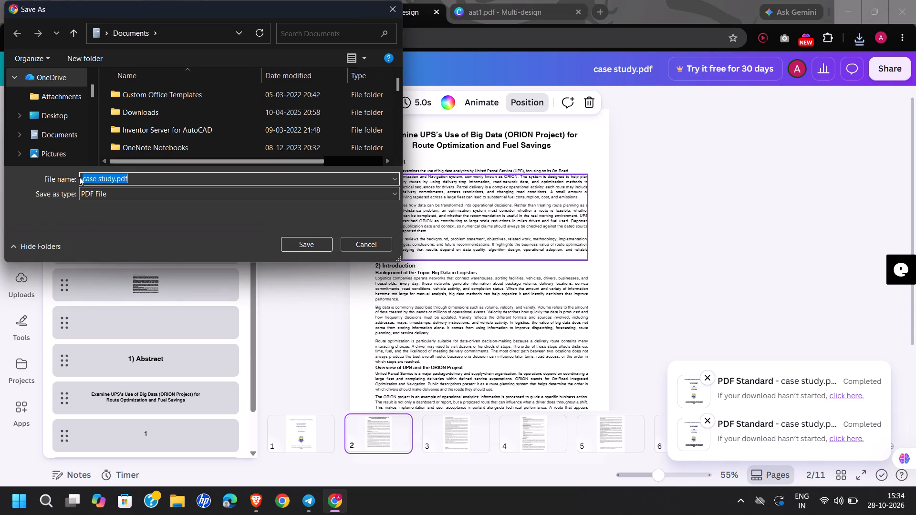
{"action": "left_click", "coordinate": [80, 178]}
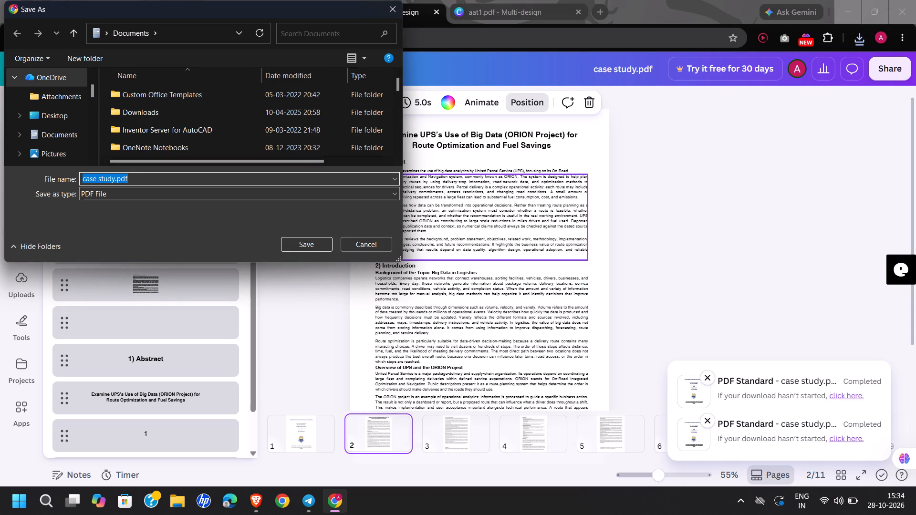
{"action": "left_click", "coordinate": [83, 180]}
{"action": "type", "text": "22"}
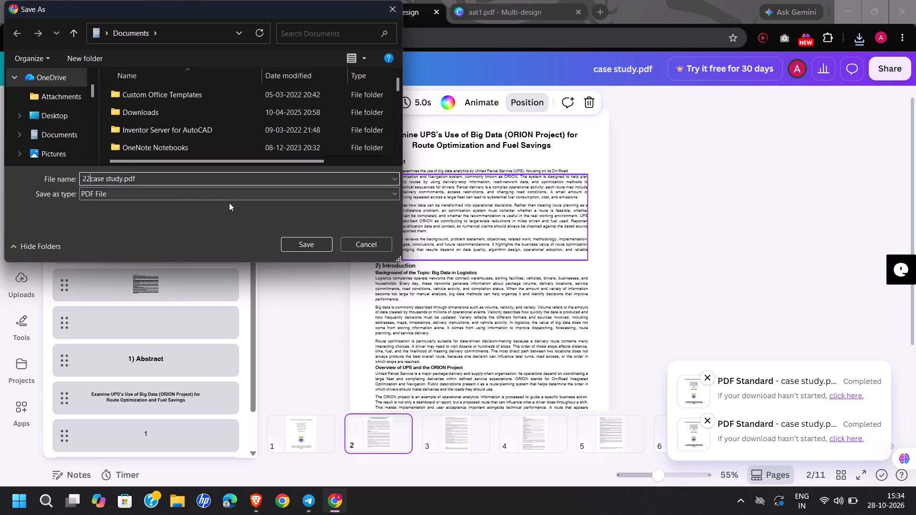
{"action": "left_click", "coordinate": [292, 243]}
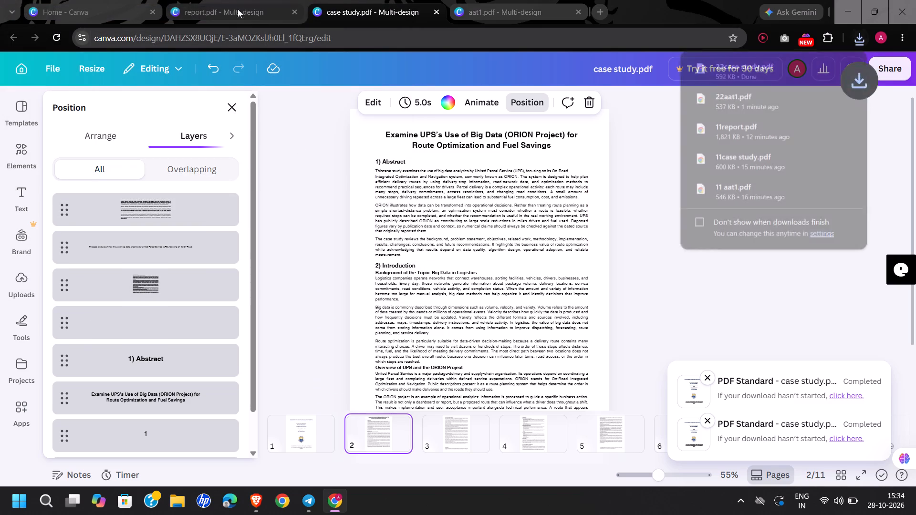
In the report design, change the roll number's last digit to 4 in the self-assessment form on page 2.
{"action": "left_click", "coordinate": [236, 14]}
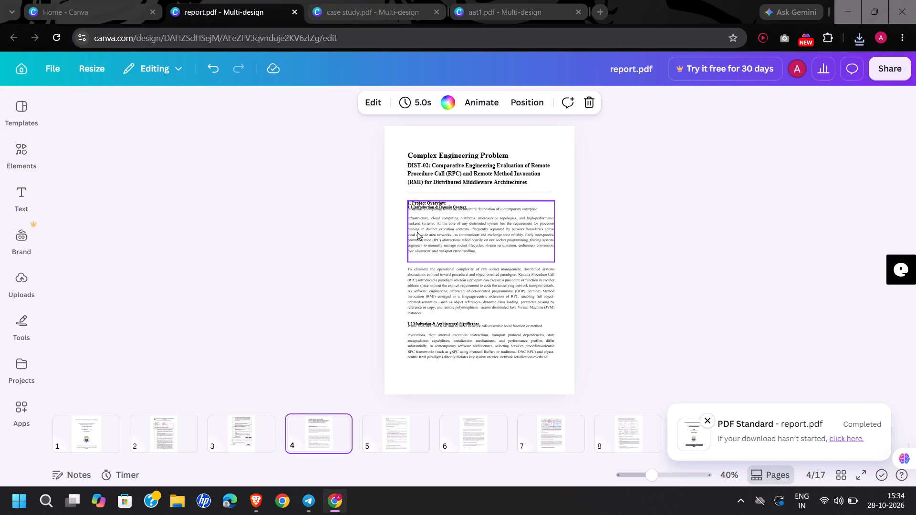
{"action": "key", "text": "Left"}
{"action": "key", "text": "Left"}
{"action": "key", "text": "Left"}
{"action": "key", "text": "Left"}
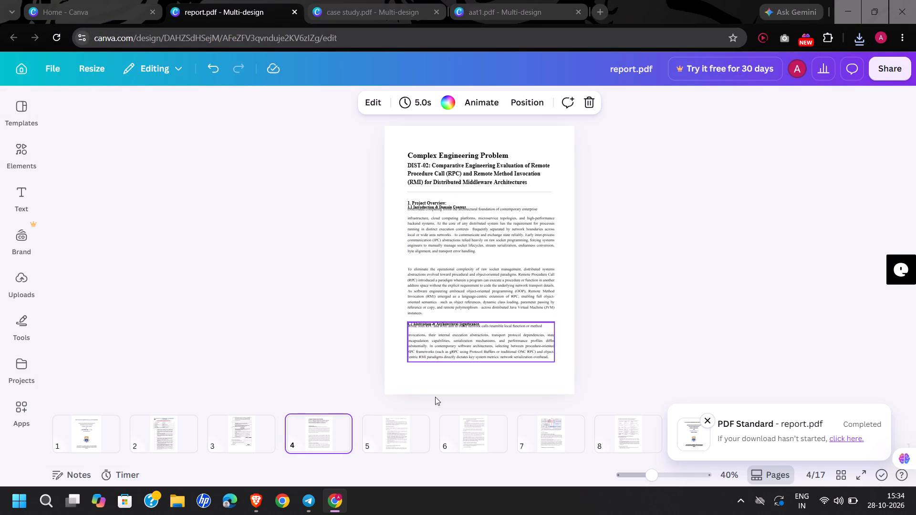
{"action": "left_click", "coordinate": [177, 439]}
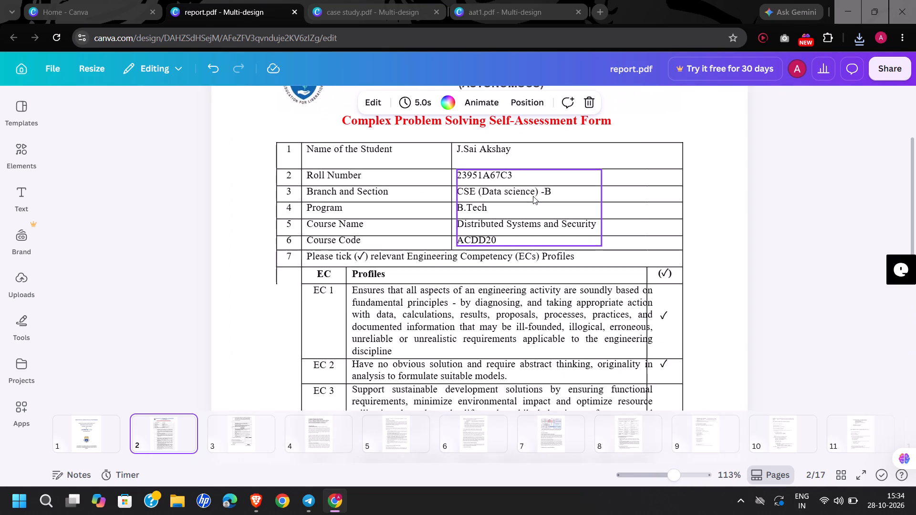
{"action": "left_click", "coordinate": [512, 176]}
{"action": "left_click", "coordinate": [510, 175]}
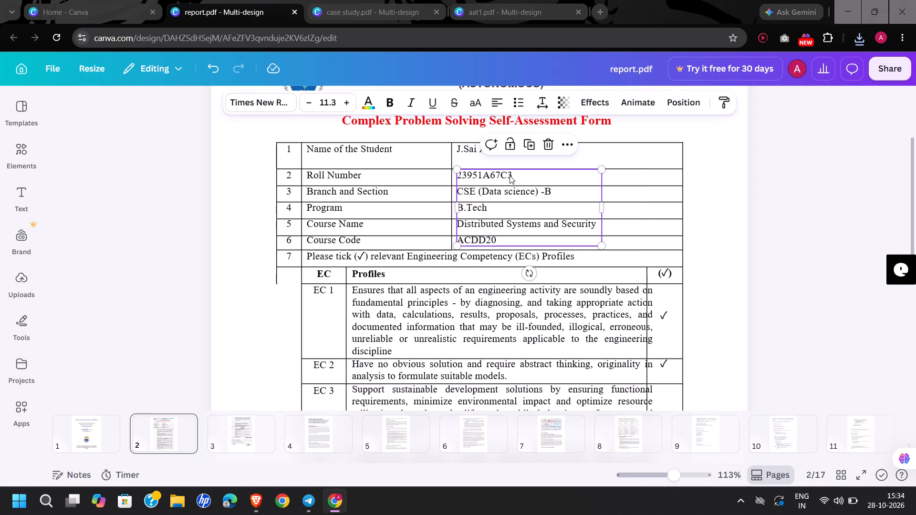
{"action": "double_click", "coordinate": [510, 175]}
{"action": "left_click", "coordinate": [510, 175]}
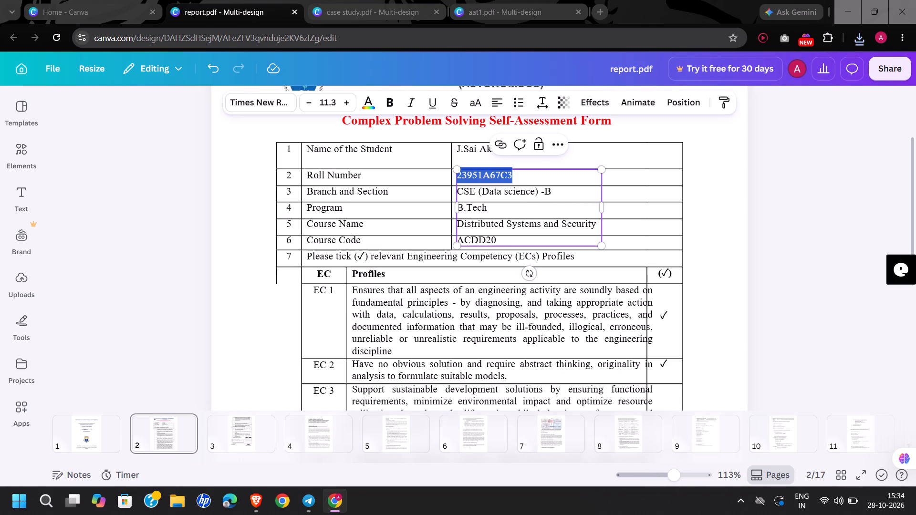
{"action": "left_click", "coordinate": [510, 175]}
{"action": "key", "text": "Right"}
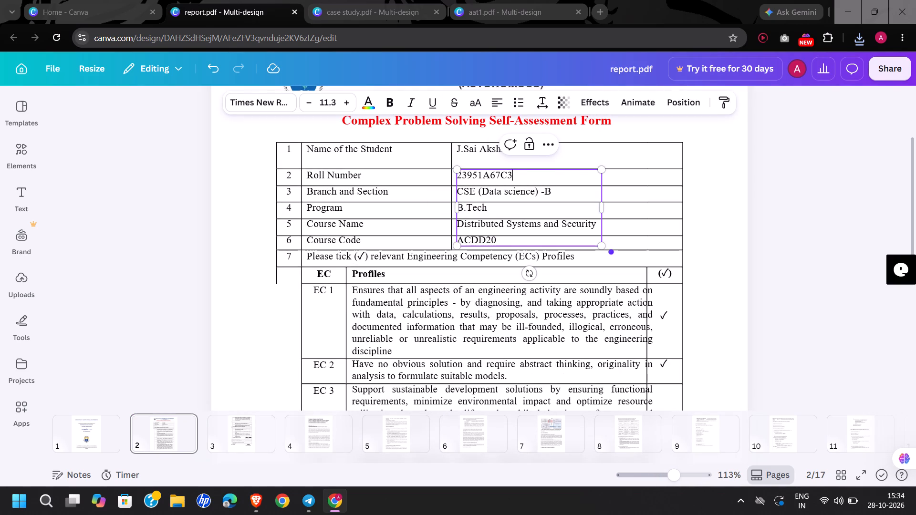
{"action": "key", "text": "BackSpace"}
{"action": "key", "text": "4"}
Replace the old student's name in the form's Name of the Student row with the new student's name from the clipboard history.
{"action": "left_click", "coordinate": [486, 150]}
{"action": "double_click", "coordinate": [489, 146]}
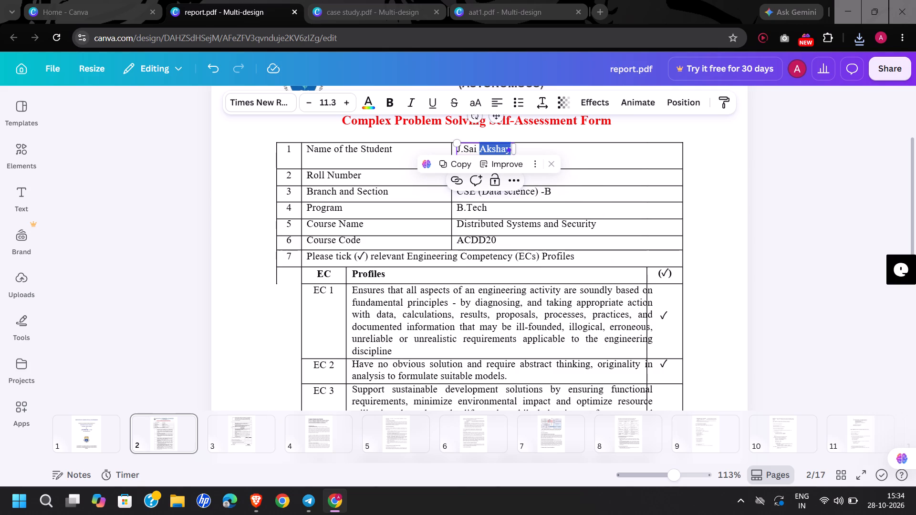
{"action": "key", "text": "BackSpace"}
{"action": "key", "text": "BackSpace"}
{"action": "key", "text": "BackSpace"}
{"action": "key", "text": "BackSpace"}
{"action": "key", "text": "BackSpace"}
{"action": "key", "text": "BackSpace"}
{"action": "key", "text": "BackSpace"}
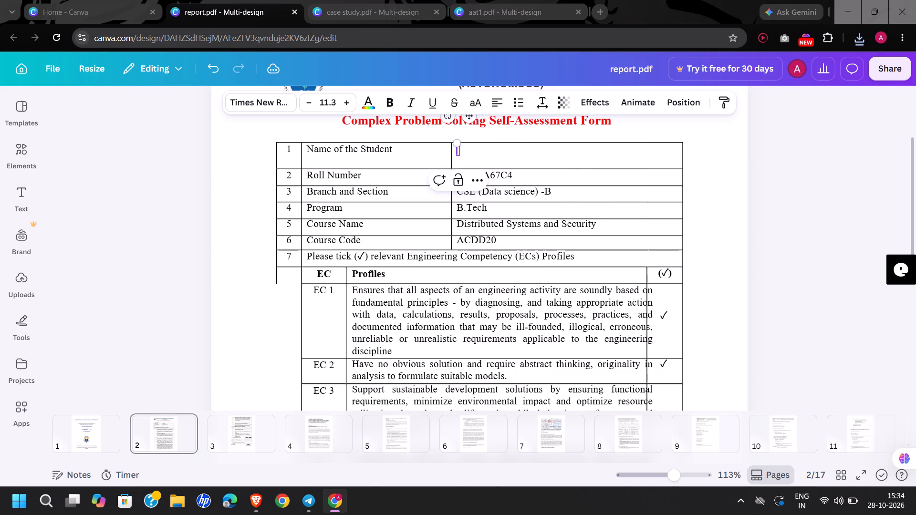
{"action": "key", "text": "super+v"}
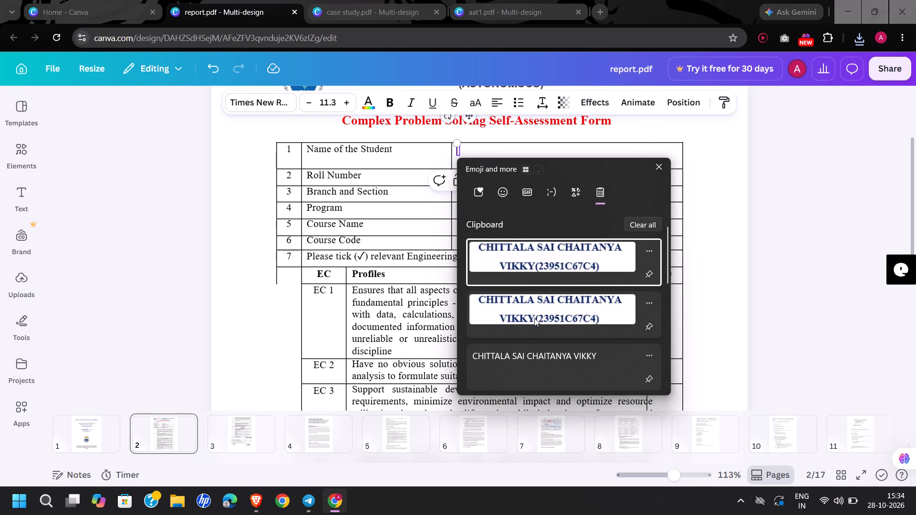
{"action": "left_click", "coordinate": [535, 357]}
{"action": "key", "text": "ctrl+v"}
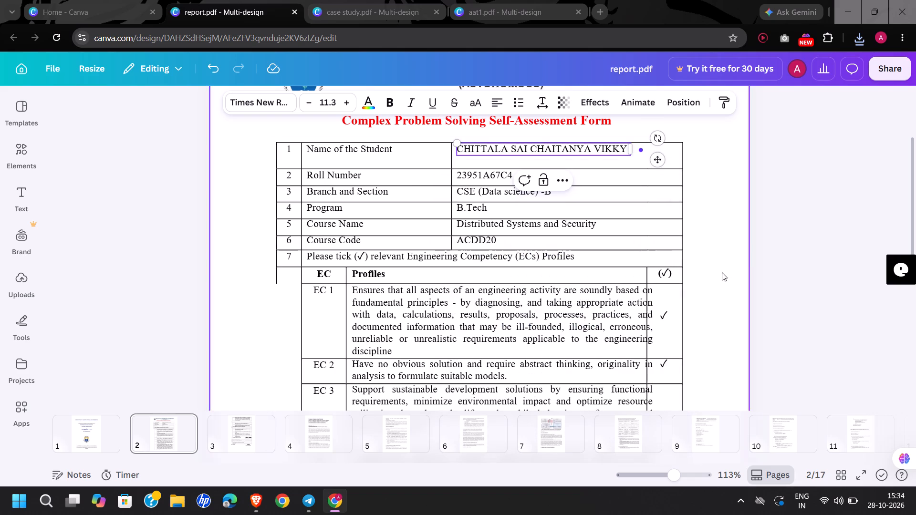
{"action": "left_click", "coordinate": [797, 247]}
Replace the old student's signature text at the bottom of page 3 with the new student's name from the clipboard history.
{"action": "scroll", "coordinate": [797, 247], "scroll_direction": "down", "scroll_amount": 4}
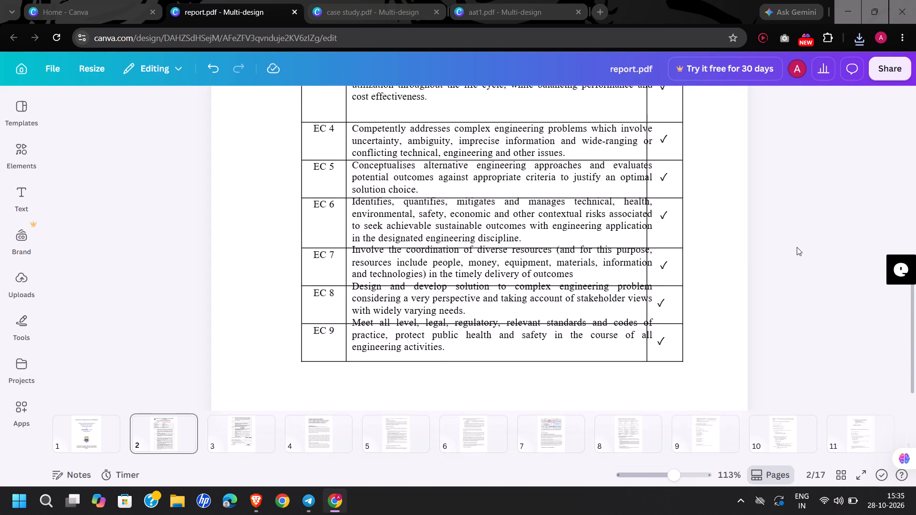
{"action": "key", "text": "Right"}
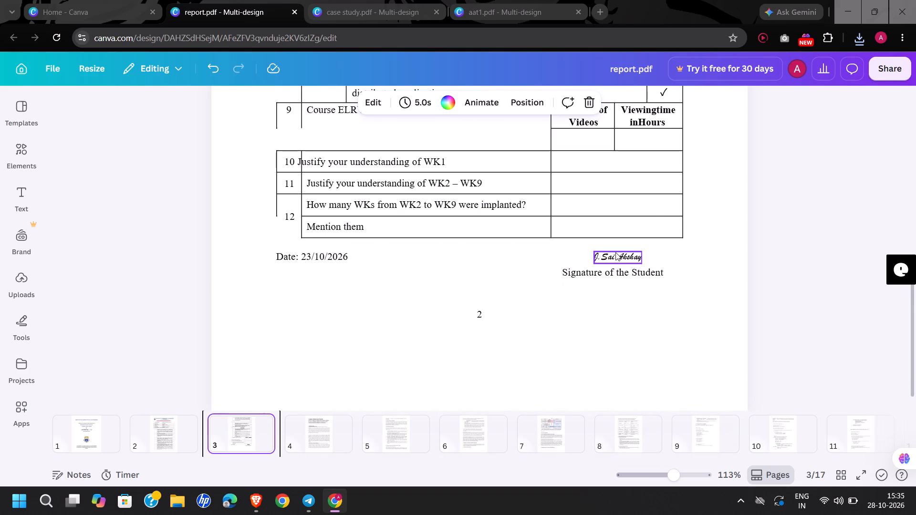
{"action": "left_click", "coordinate": [615, 252]}
{"action": "double_click", "coordinate": [619, 261]}
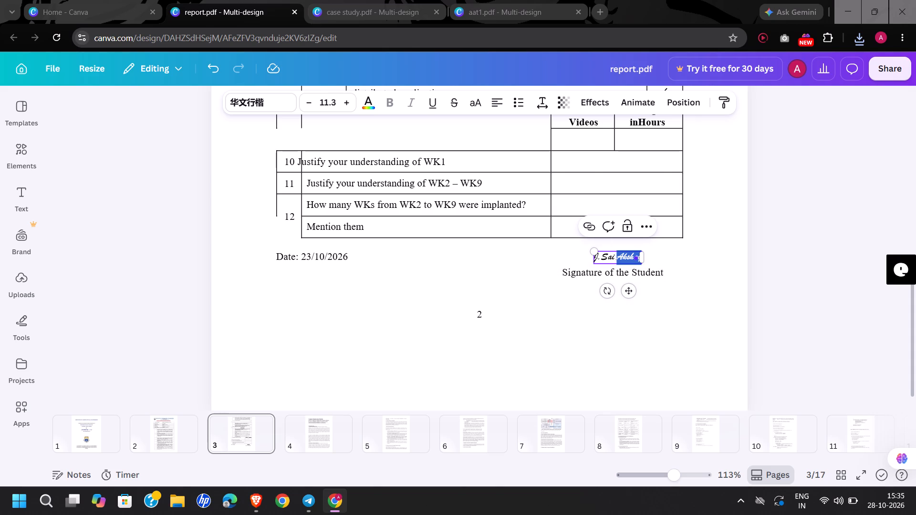
{"action": "key", "text": "BackSpace"}
{"action": "key", "text": "BackSpace"}
{"action": "key", "text": "BackSpace"}
{"action": "key", "text": "BackSpace"}
{"action": "key", "text": "BackSpace"}
{"action": "key", "text": "BackSpace"}
{"action": "key", "text": "BackSpace"}
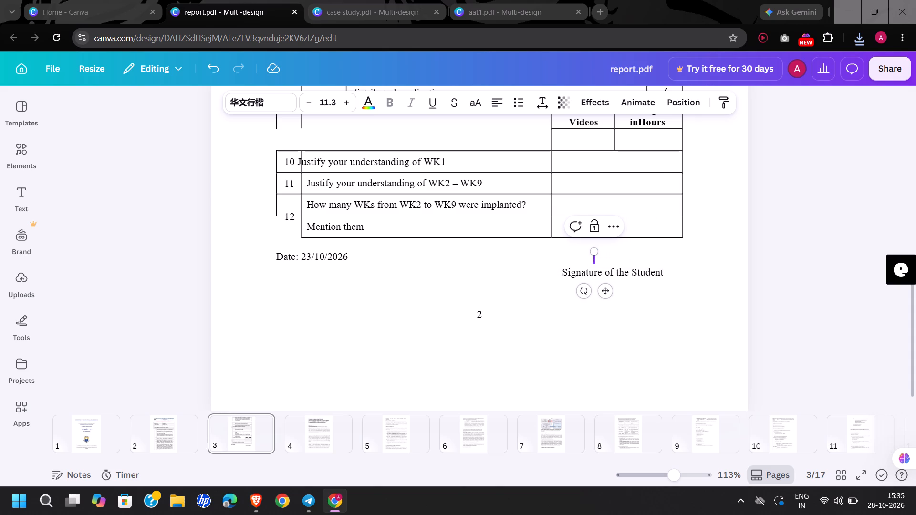
{"action": "key", "text": "super+v"}
{"action": "left_click", "coordinate": [688, 464]}
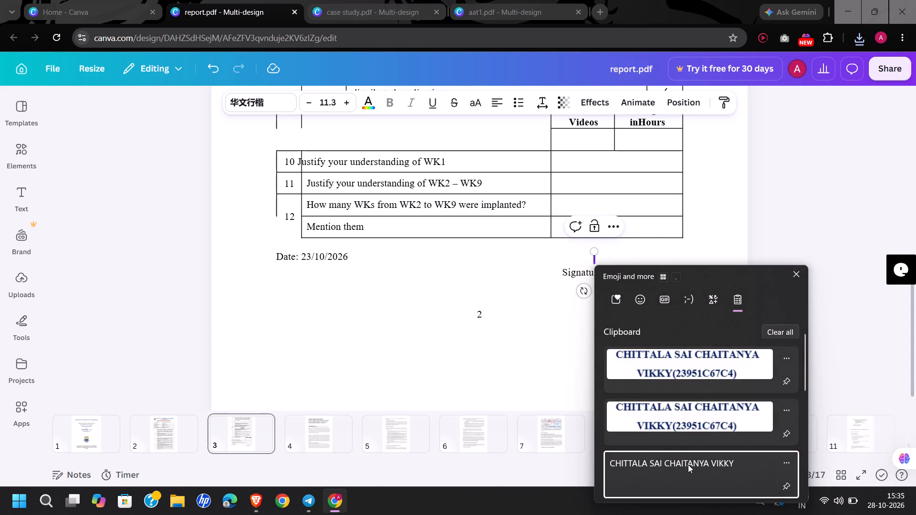
{"action": "key", "text": "ctrl+v"}
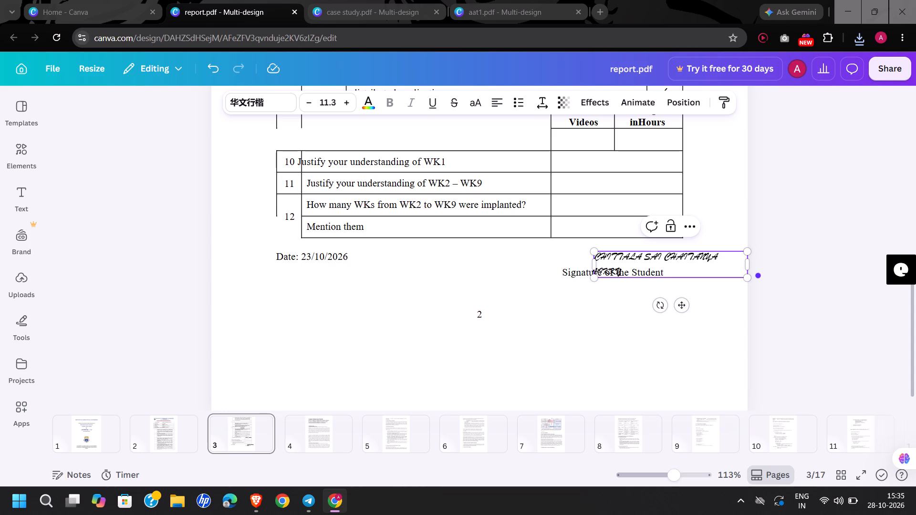
Move the new signature text onto a single line directly above Signature of the Student, level with the Date line.
{"action": "left_click_drag", "start_coordinate": [674, 261], "coordinate": [637, 260]}
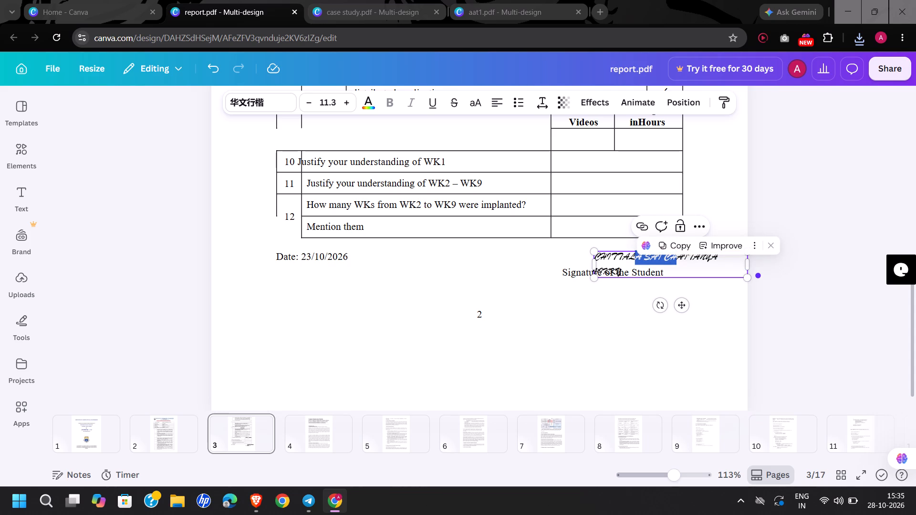
{"action": "left_click", "coordinate": [625, 258]}
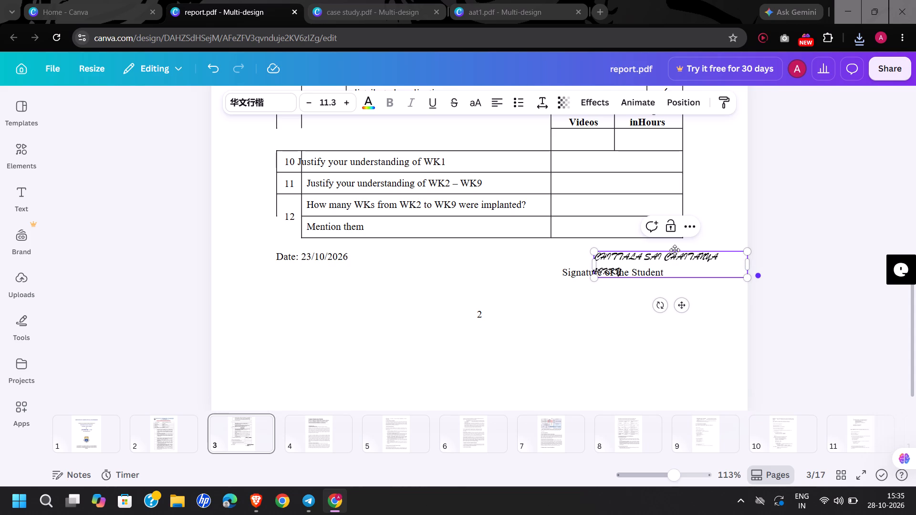
{"action": "left_click_drag", "start_coordinate": [675, 250], "coordinate": [640, 241]}
{"action": "left_click", "coordinate": [613, 250]}
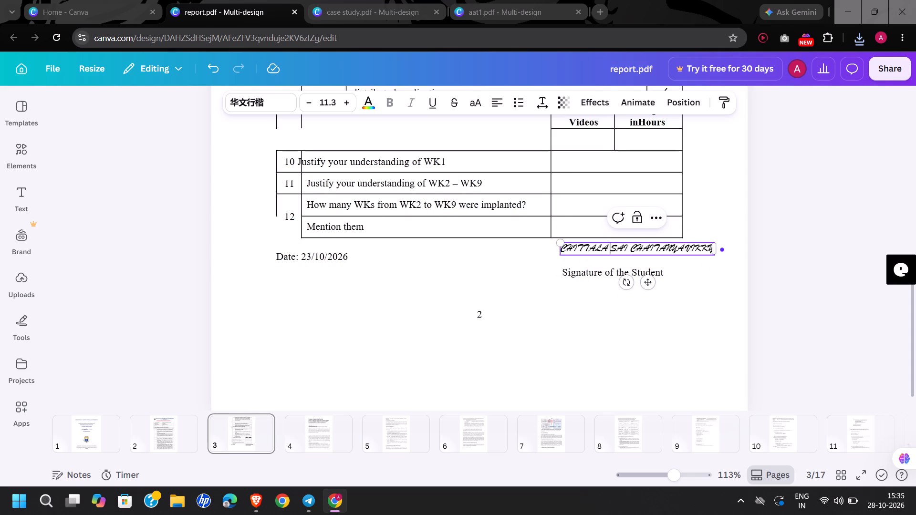
{"action": "left_click", "coordinate": [812, 282]}
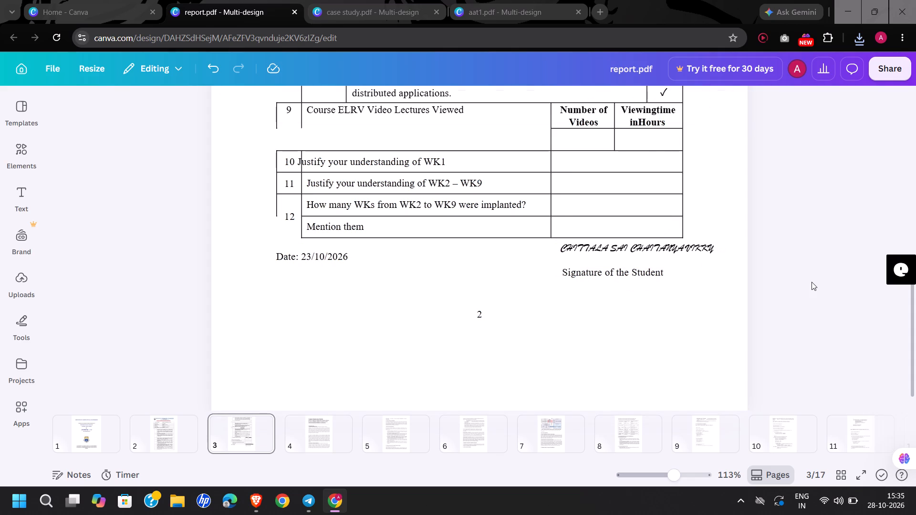
{"action": "left_click", "coordinate": [672, 245]}
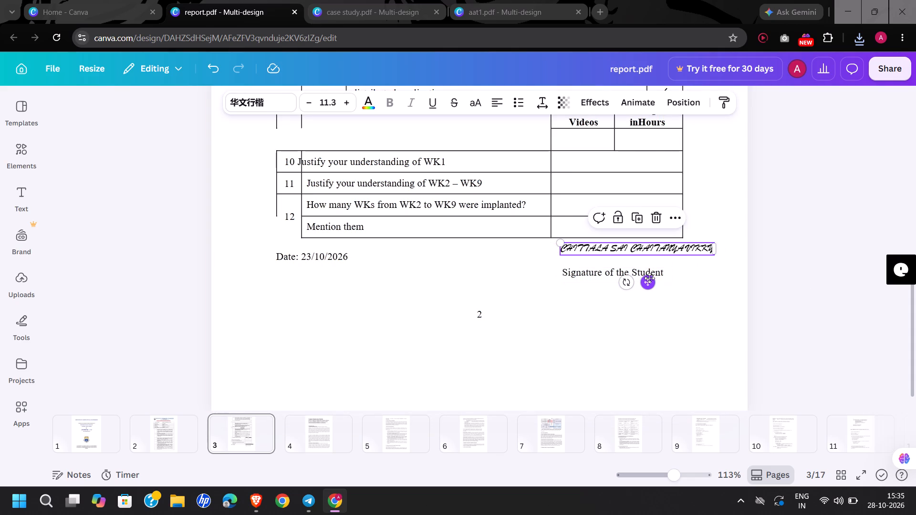
{"action": "left_click_drag", "start_coordinate": [648, 276], "coordinate": [642, 284]}
{"action": "left_click", "coordinate": [785, 261]}
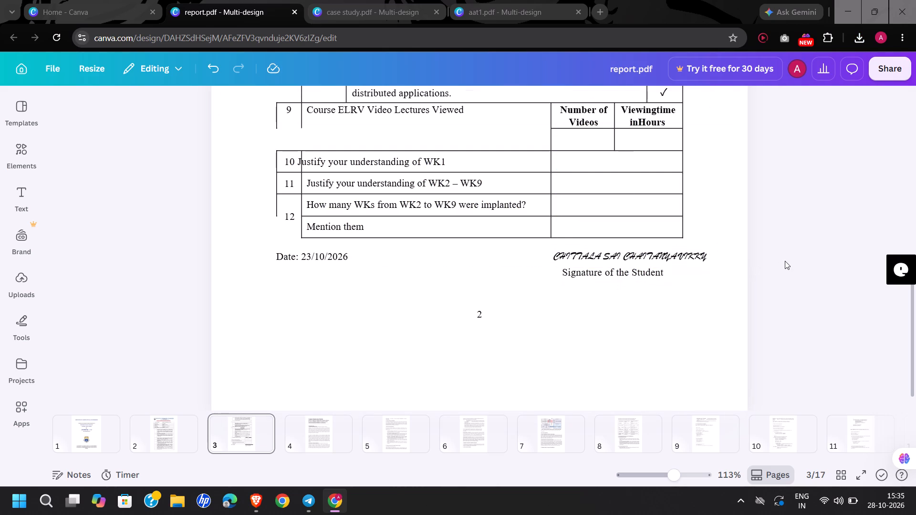
Delete the image layer showing the old student's name and roll number from the report's cover page.
{"action": "left_click", "coordinate": [82, 439]}
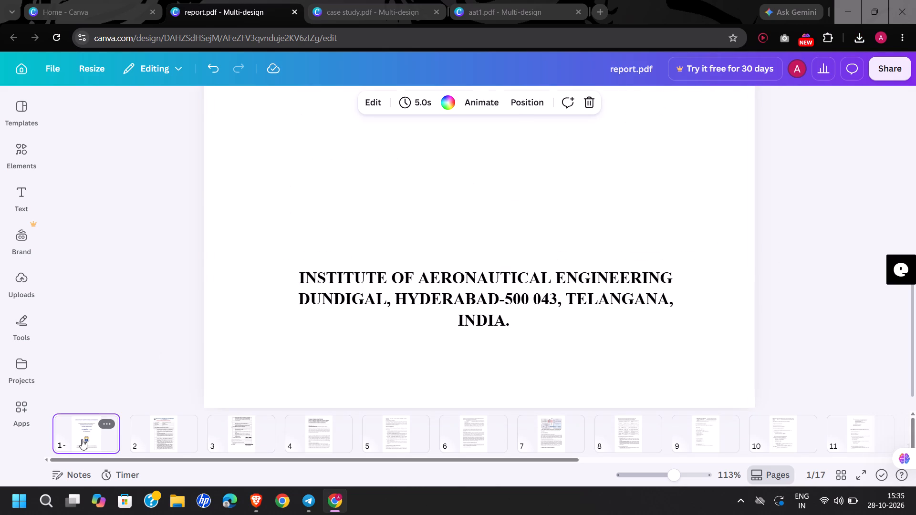
{"action": "scroll", "coordinate": [425, 313], "scroll_direction": "up", "scroll_amount": 2}
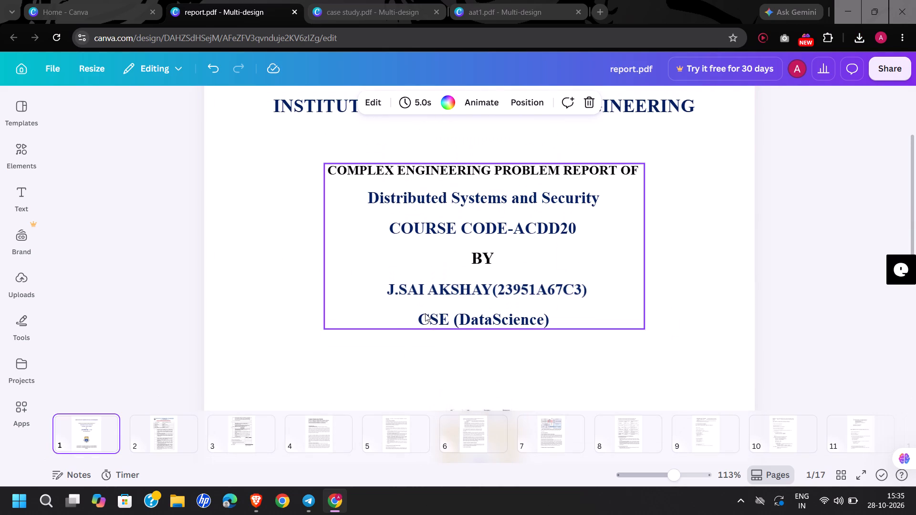
{"action": "left_click", "coordinate": [489, 297]}
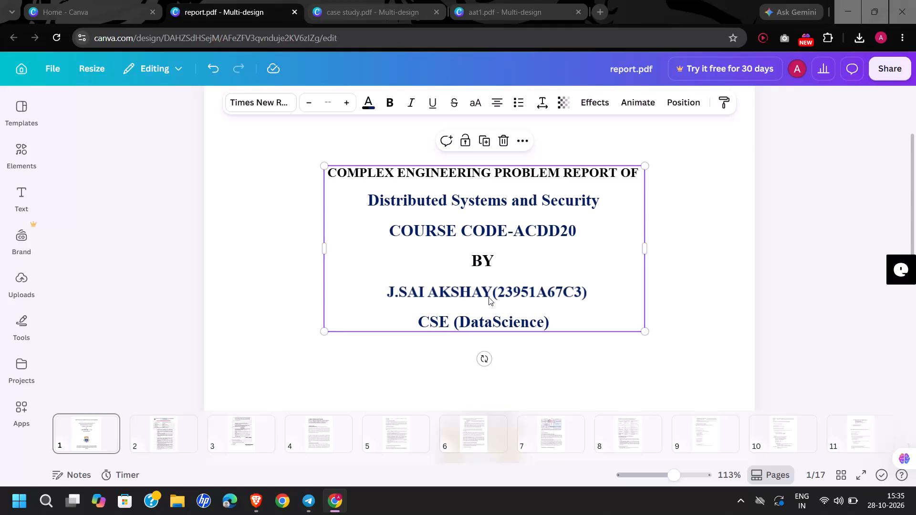
{"action": "left_click", "coordinate": [566, 298]}
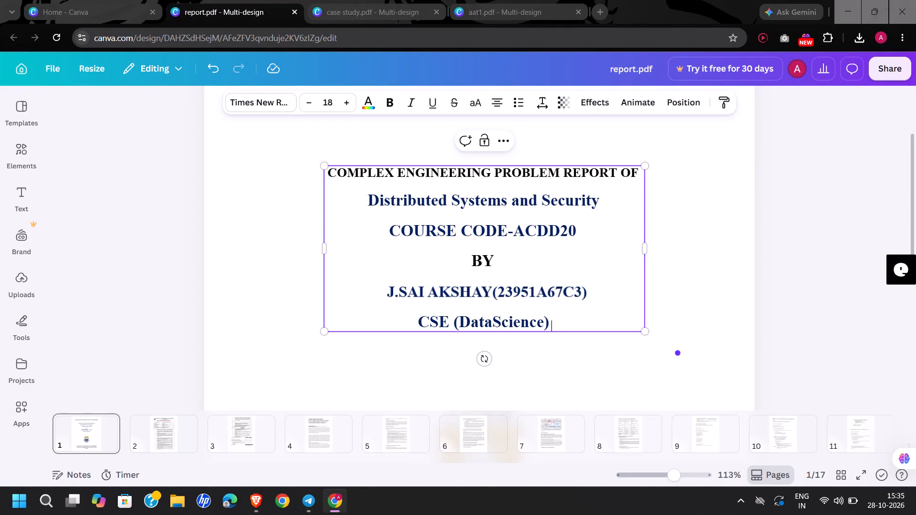
{"action": "left_click", "coordinate": [689, 103]}
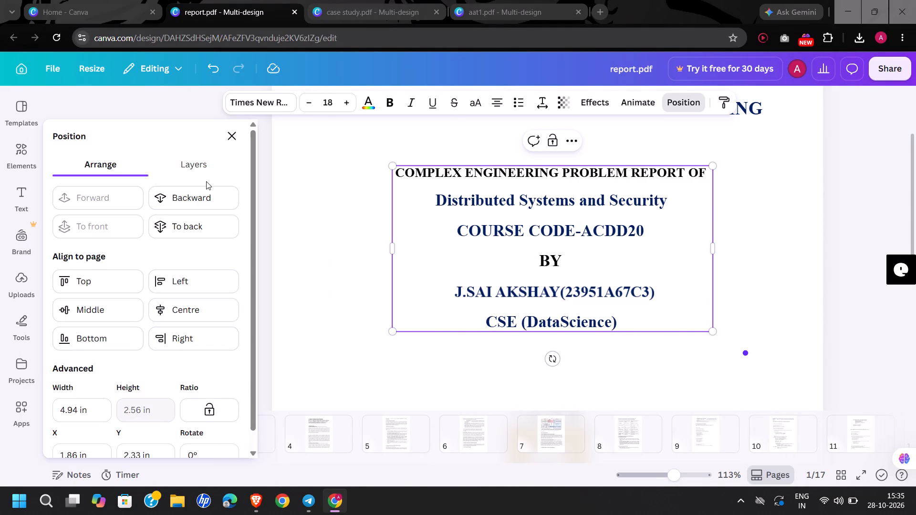
{"action": "left_click", "coordinate": [202, 166]}
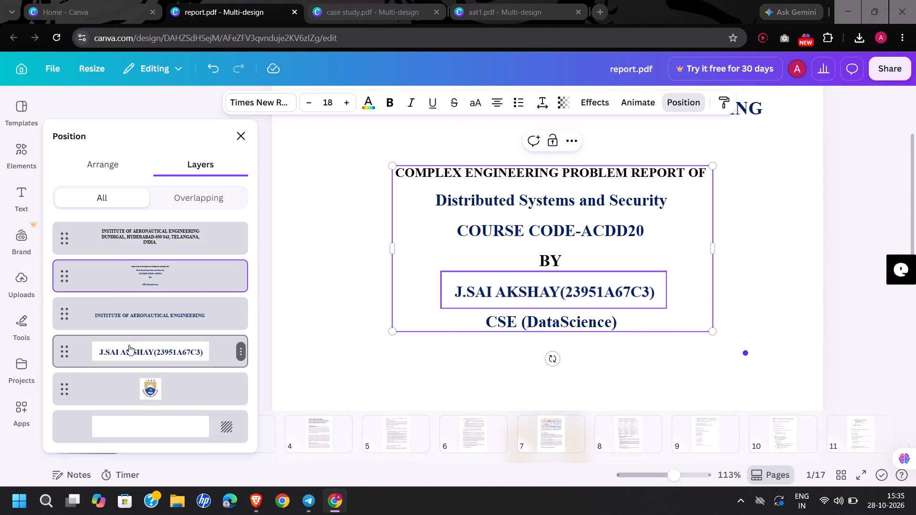
{"action": "left_click", "coordinate": [129, 345]}
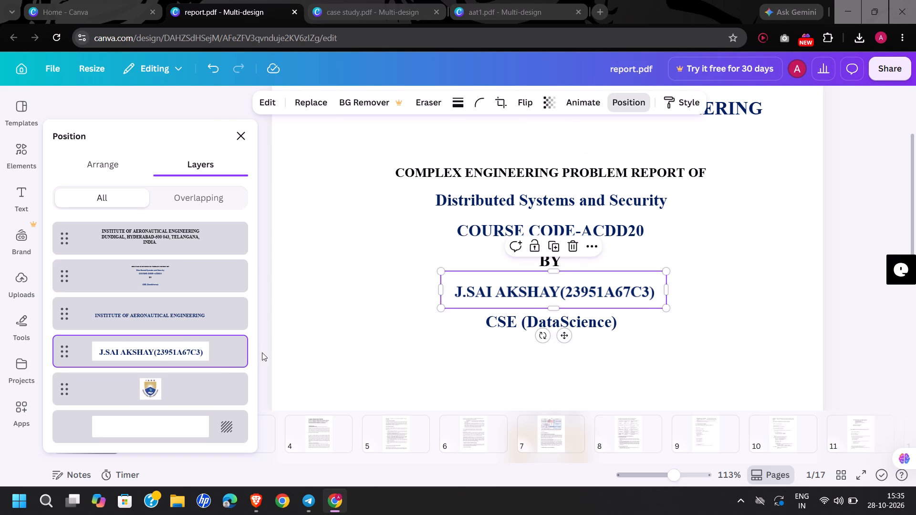
{"action": "key", "text": "Delete"}
Paste the new student's name and roll number snip on the cover, shrink it, and centre it between BY and CSE (DataScience).
{"action": "key", "text": "super+v"}
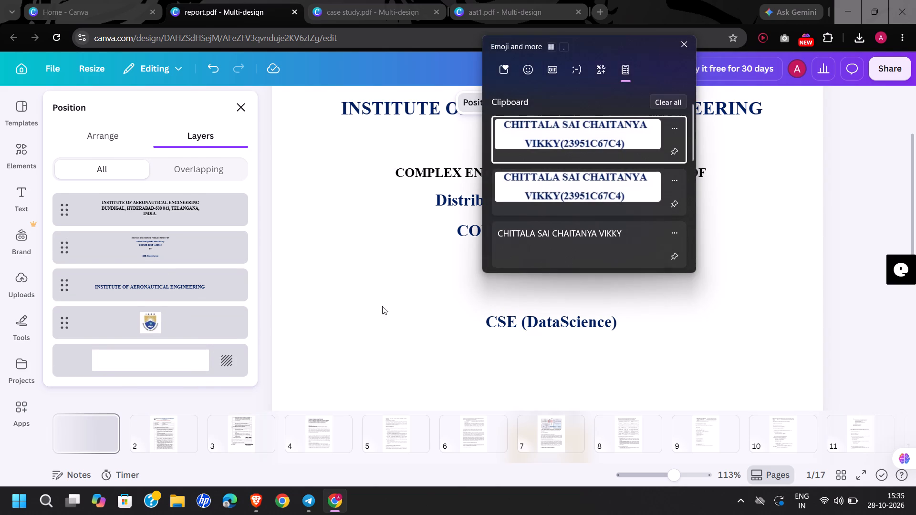
{"action": "left_click", "coordinate": [547, 136]}
{"action": "key", "text": "ctrl+v"}
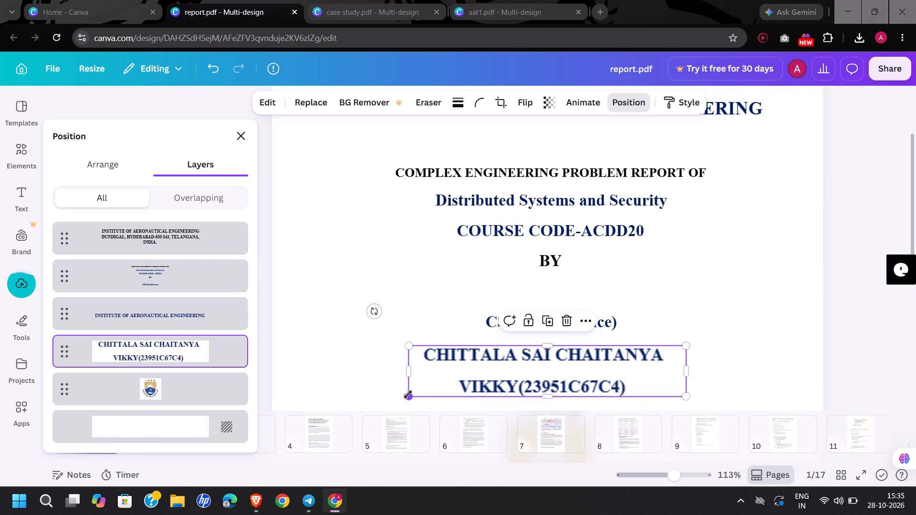
{"action": "left_click_drag", "start_coordinate": [408, 394], "coordinate": [471, 366]}
{"action": "left_click_drag", "start_coordinate": [559, 348], "coordinate": [547, 348]}
{"action": "left_click_drag", "start_coordinate": [559, 360], "coordinate": [534, 292]}
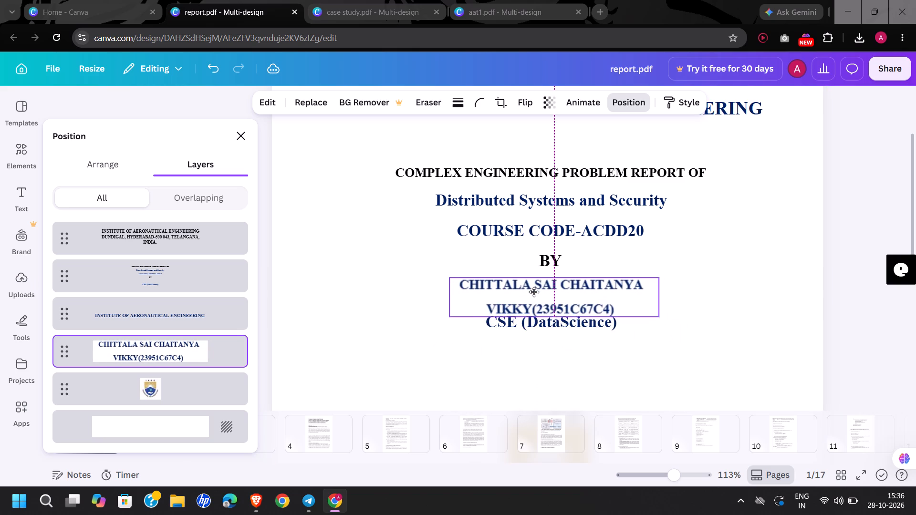
{"action": "left_click_drag", "start_coordinate": [534, 292], "coordinate": [537, 288]}
{"action": "left_click", "coordinate": [788, 274]}
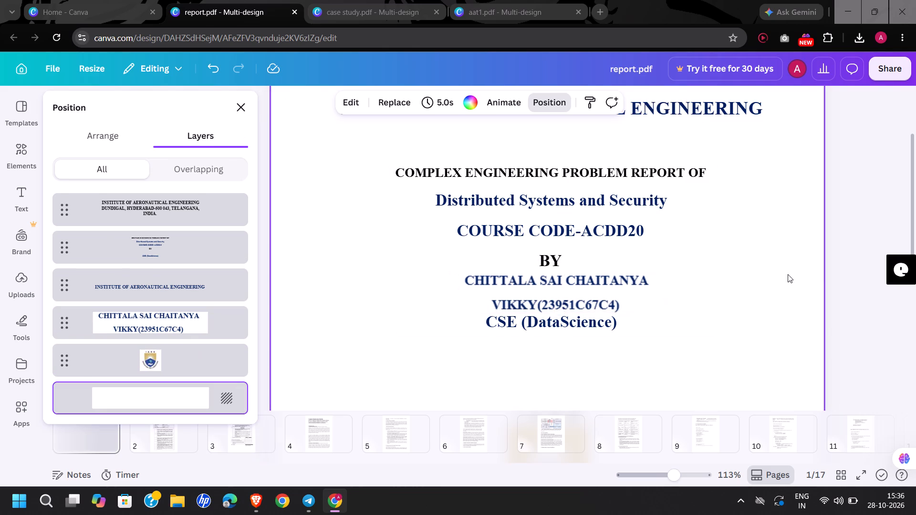
Download all pages of the report design as a digital PDF and save it in Documents as 22report.pdf.
{"action": "left_click", "coordinate": [894, 70]}
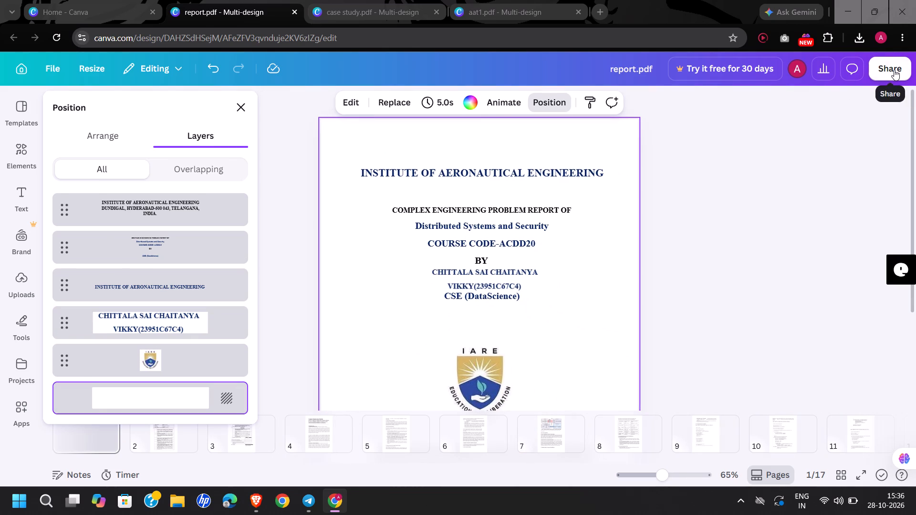
{"action": "left_click", "coordinate": [705, 345]}
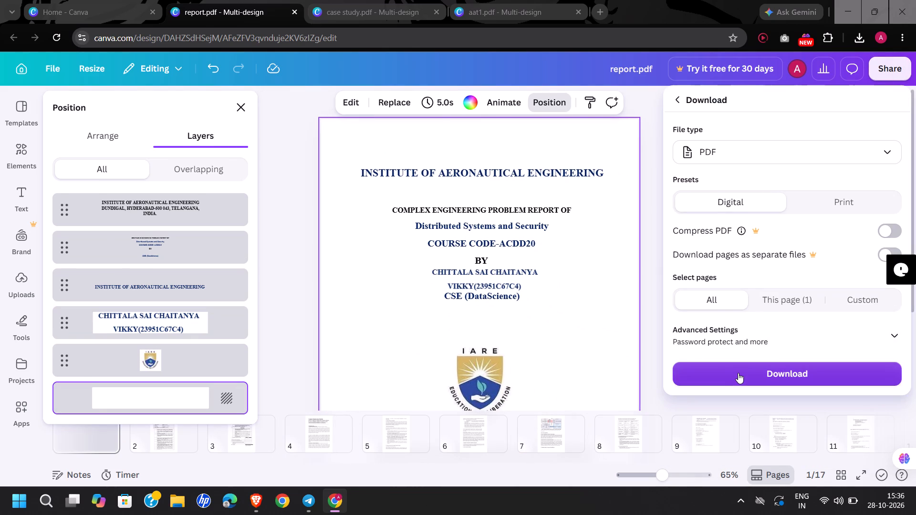
{"action": "left_click", "coordinate": [739, 370]}
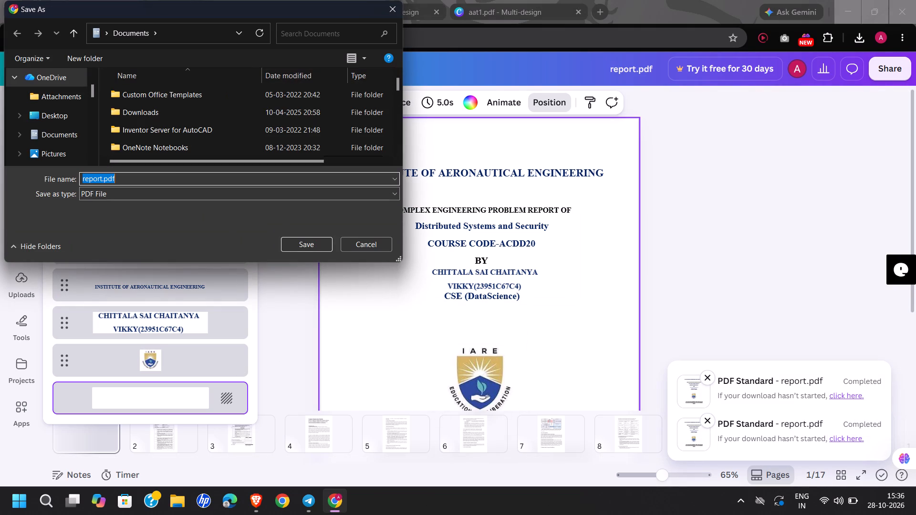
{"action": "left_click", "coordinate": [83, 178]}
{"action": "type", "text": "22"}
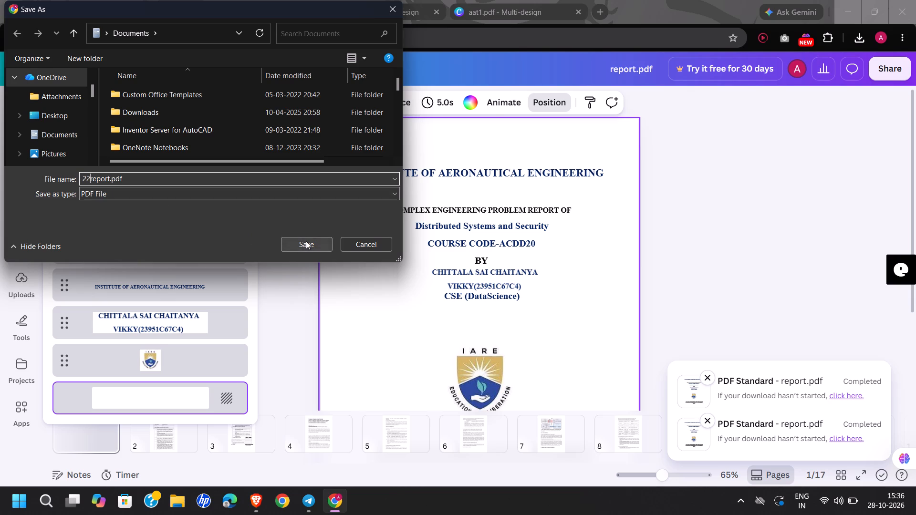
{"action": "left_click", "coordinate": [306, 241]}
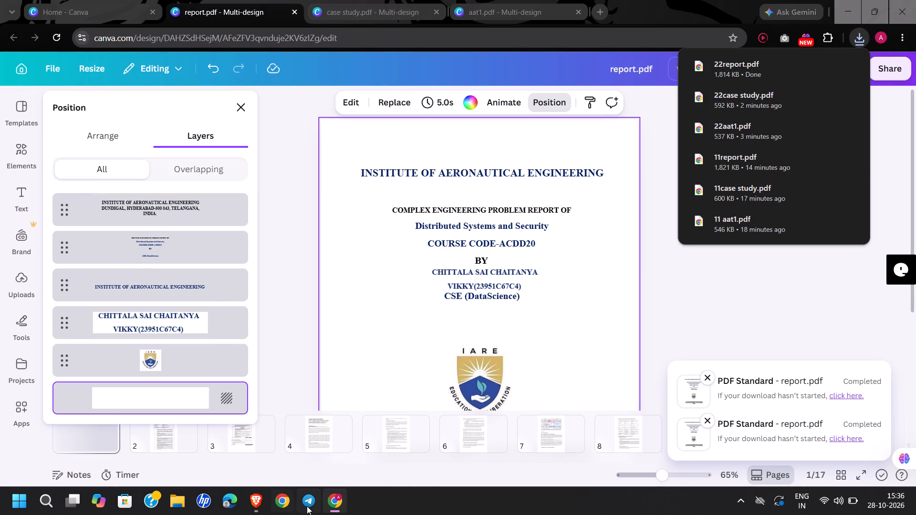
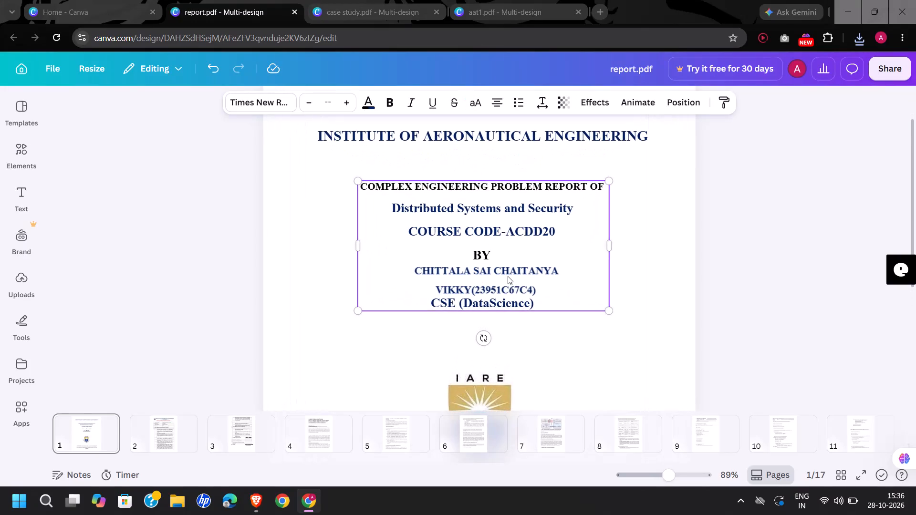
Delete the image layer showing the current student's name and roll number from the report's cover page.
{"action": "left_click", "coordinate": [689, 103]}
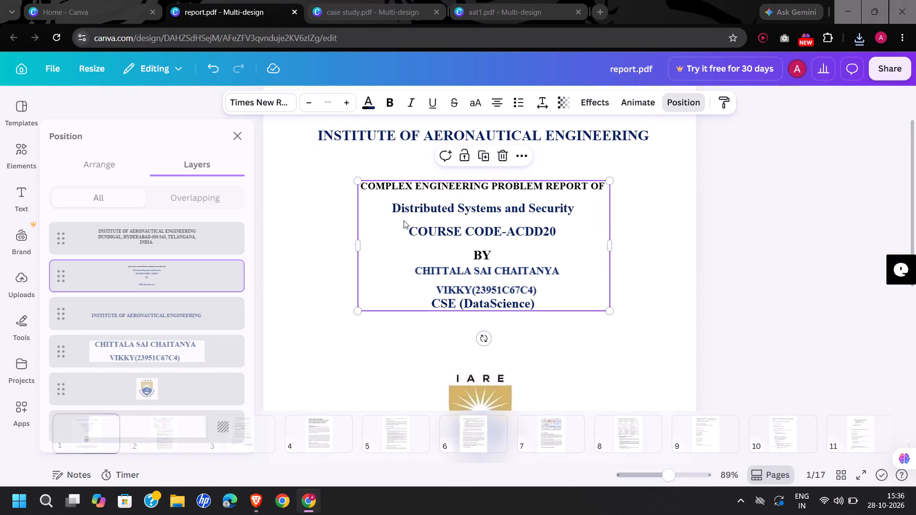
{"action": "left_click", "coordinate": [138, 345]}
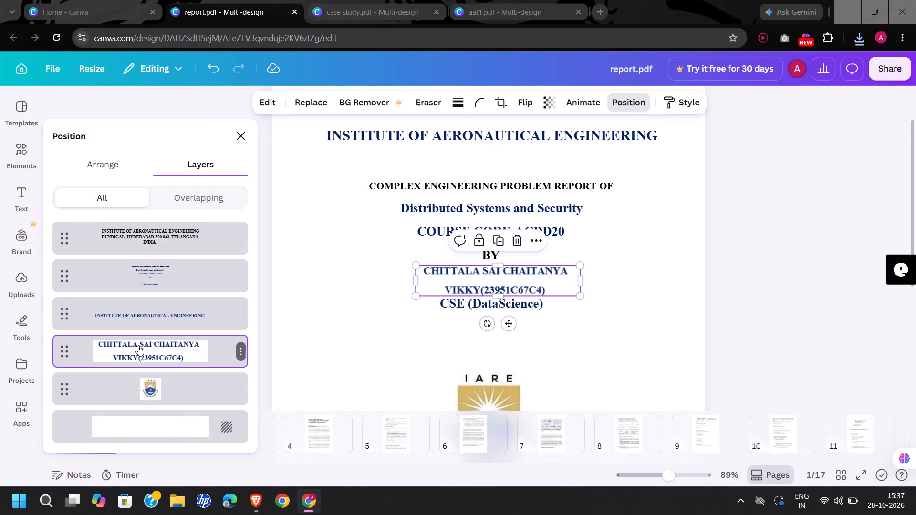
{"action": "key", "text": "Delete"}
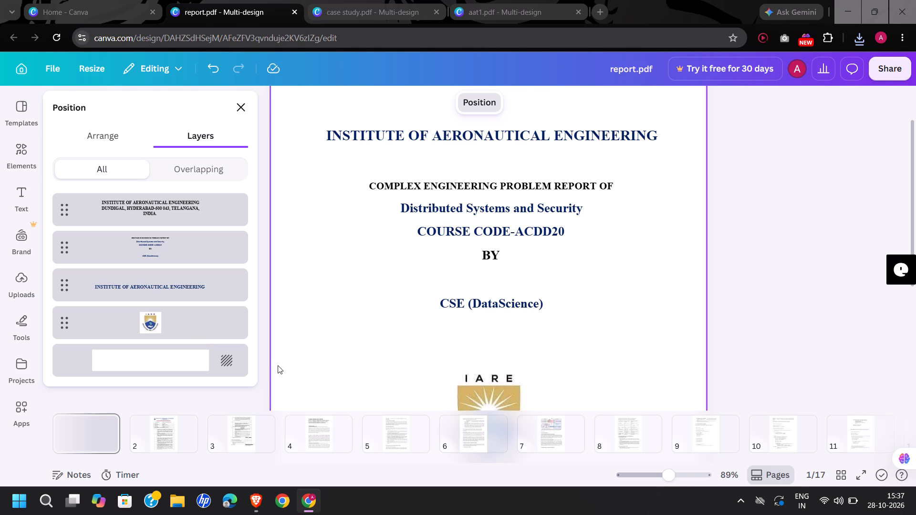
Examine the layers of the aat1 design's cover page for the student's name and roll number.
{"action": "left_click", "coordinate": [507, 10]}
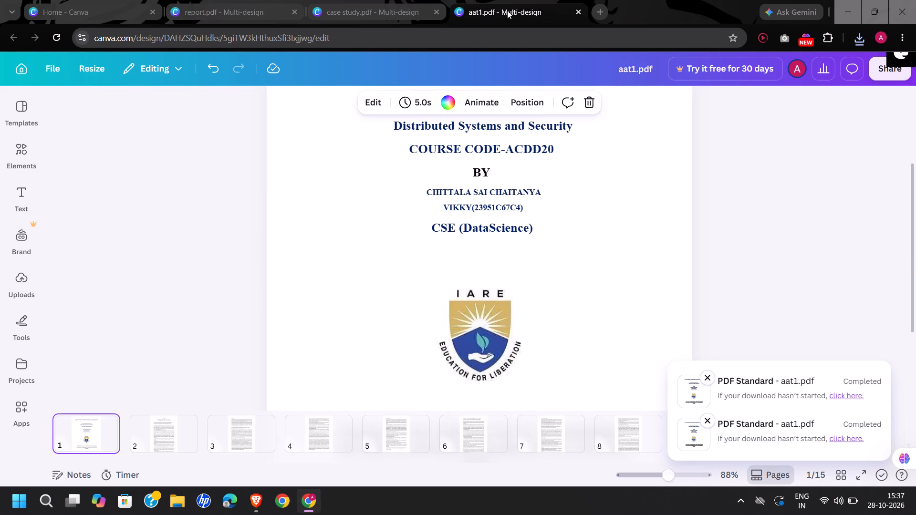
{"action": "scroll", "coordinate": [531, 242], "scroll_direction": "up", "scroll_amount": 1}
{"action": "left_click", "coordinate": [500, 293]}
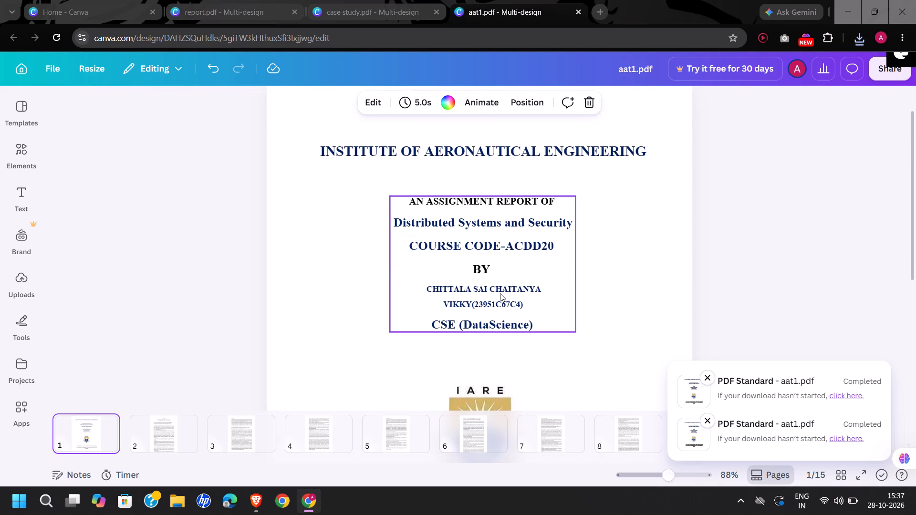
{"action": "left_click", "coordinate": [679, 99]}
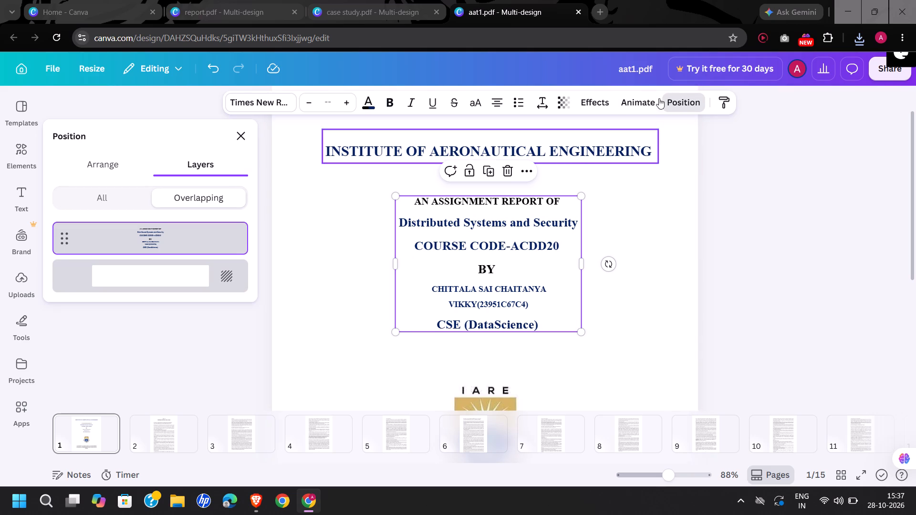
{"action": "left_click", "coordinate": [510, 301]}
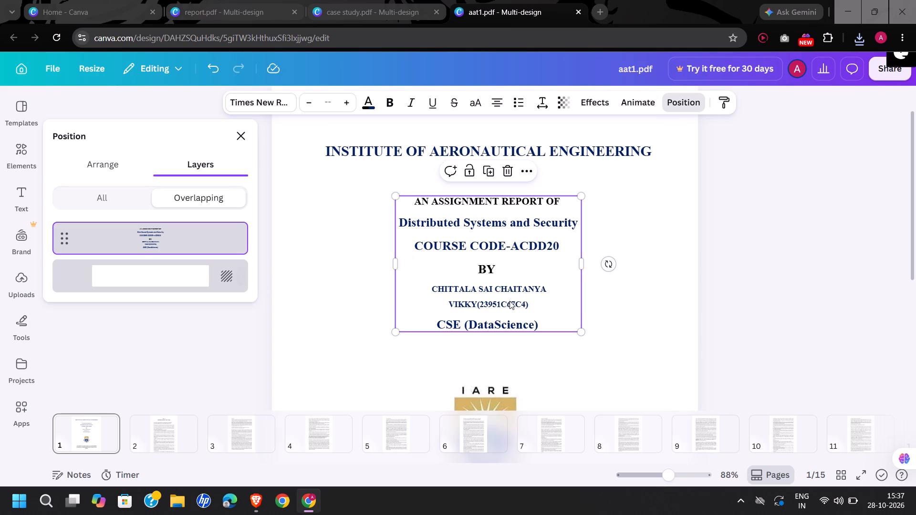
{"action": "left_click", "coordinate": [668, 280]}
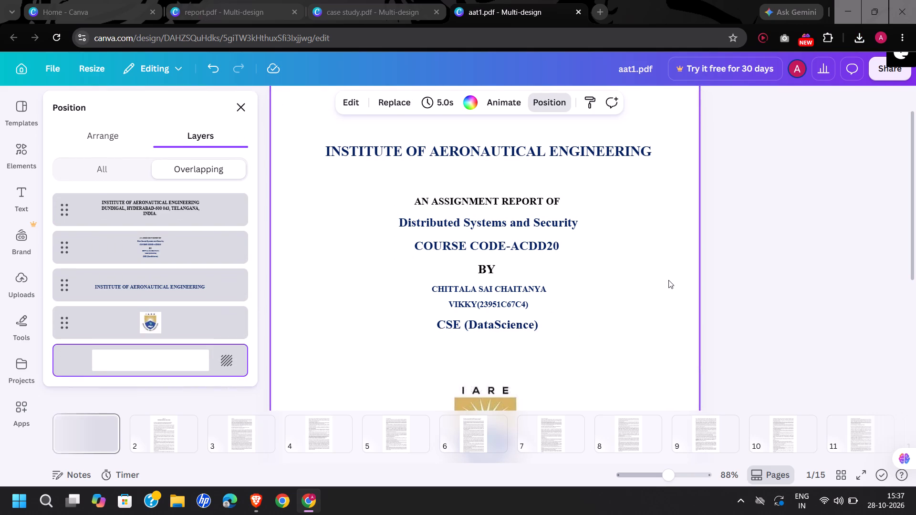
{"action": "scroll", "coordinate": [178, 353], "scroll_direction": "down", "scroll_amount": 2}
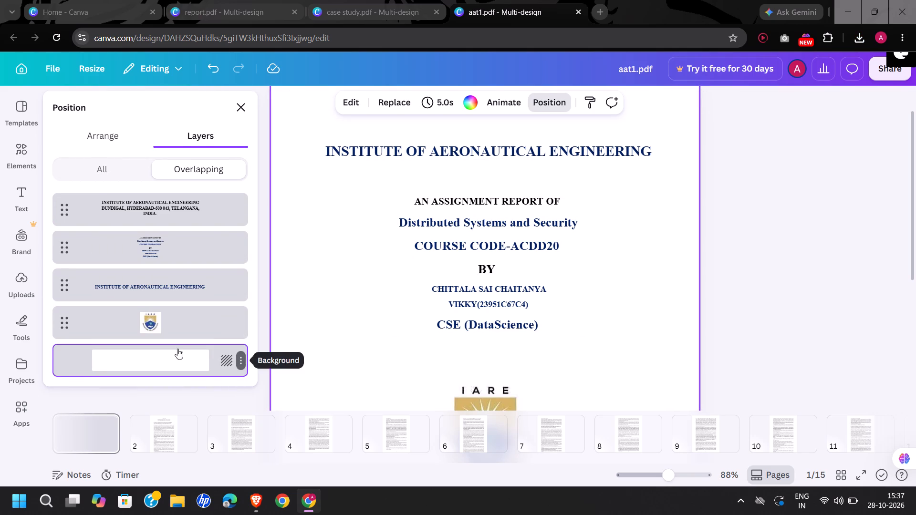
{"action": "scroll", "coordinate": [191, 308], "scroll_direction": "down", "scroll_amount": 1}
Replace the name and roll number lines beneath BY on the aat1 cover with the next student's name and an opening parenthesis.
{"action": "left_click", "coordinate": [474, 289]}
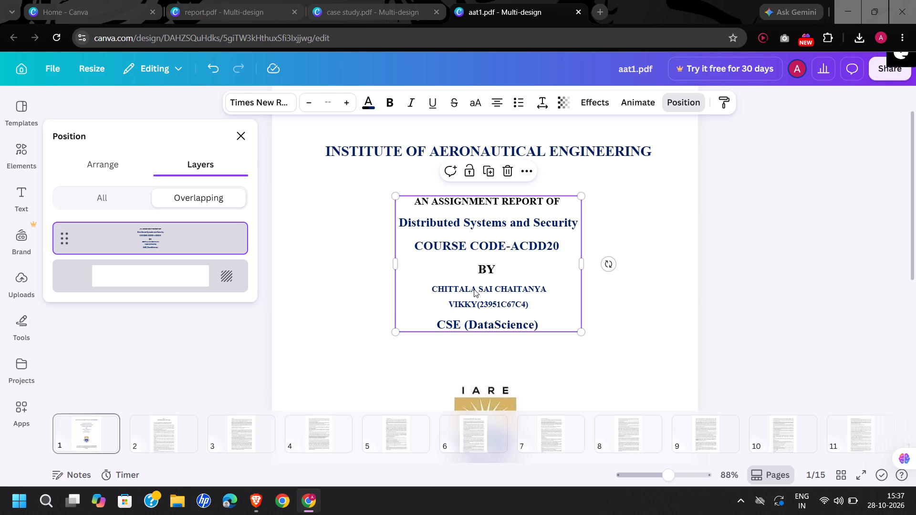
{"action": "double_click", "coordinate": [474, 289]}
{"action": "left_click", "coordinate": [474, 289]}
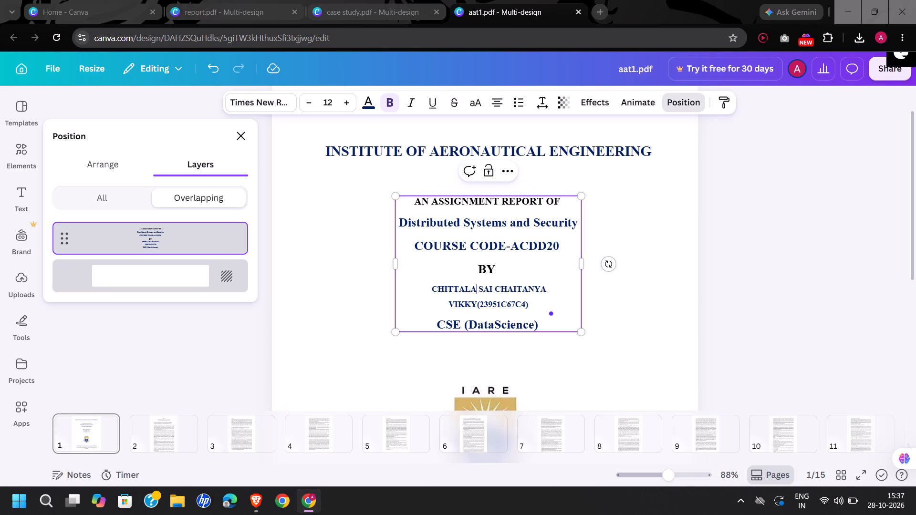
{"action": "left_click_drag", "start_coordinate": [433, 288], "coordinate": [529, 304]}
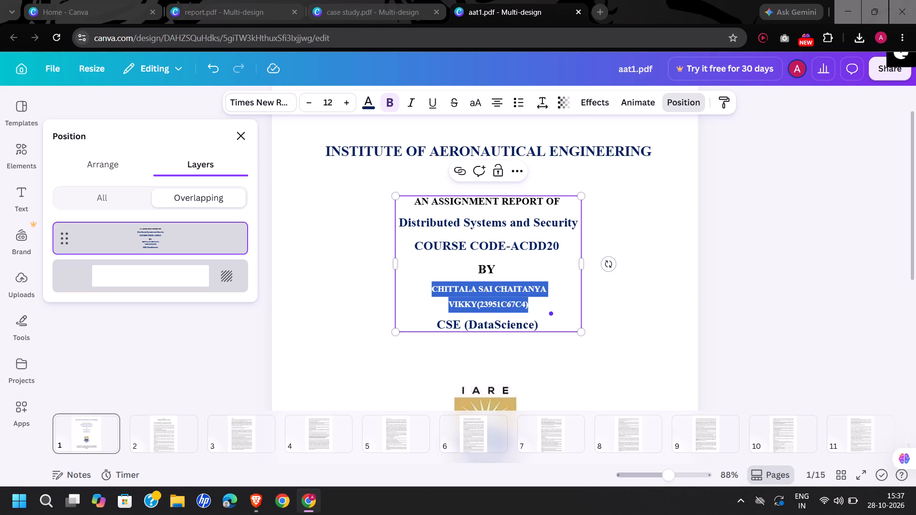
{"action": "key", "text": "BackSpace"}
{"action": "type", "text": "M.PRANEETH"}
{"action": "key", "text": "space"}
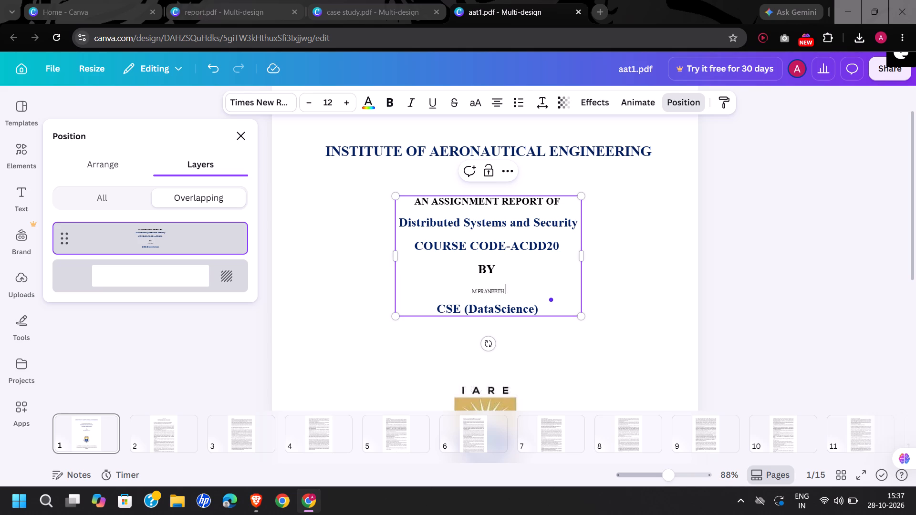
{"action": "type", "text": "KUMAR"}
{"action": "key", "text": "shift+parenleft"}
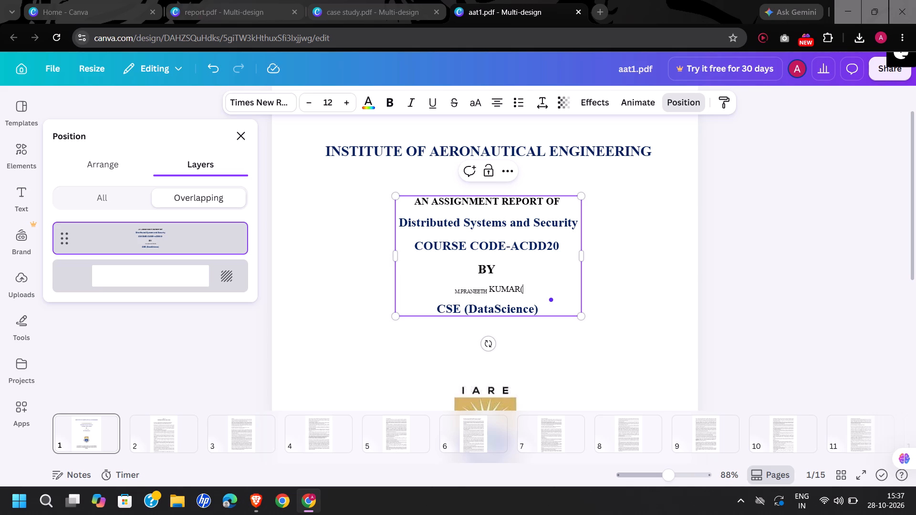
Delete the undersized initial and first name in front of the surname on the new name line.
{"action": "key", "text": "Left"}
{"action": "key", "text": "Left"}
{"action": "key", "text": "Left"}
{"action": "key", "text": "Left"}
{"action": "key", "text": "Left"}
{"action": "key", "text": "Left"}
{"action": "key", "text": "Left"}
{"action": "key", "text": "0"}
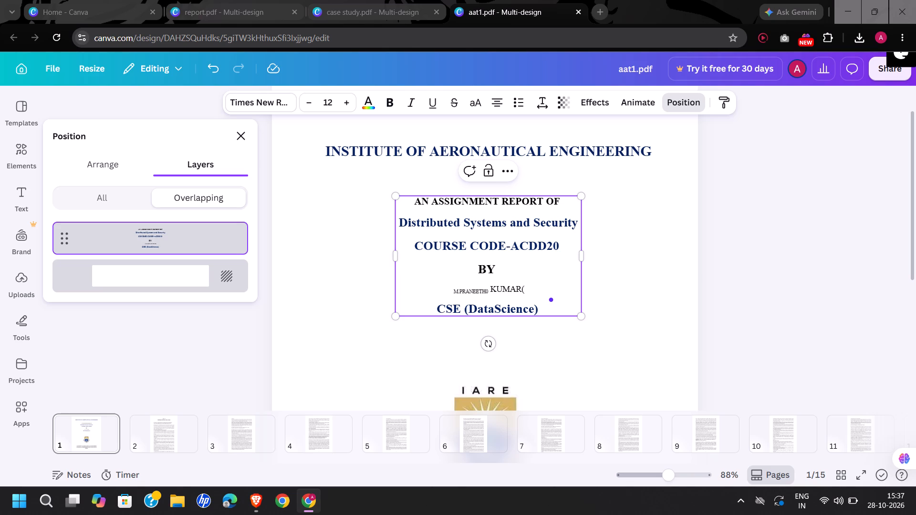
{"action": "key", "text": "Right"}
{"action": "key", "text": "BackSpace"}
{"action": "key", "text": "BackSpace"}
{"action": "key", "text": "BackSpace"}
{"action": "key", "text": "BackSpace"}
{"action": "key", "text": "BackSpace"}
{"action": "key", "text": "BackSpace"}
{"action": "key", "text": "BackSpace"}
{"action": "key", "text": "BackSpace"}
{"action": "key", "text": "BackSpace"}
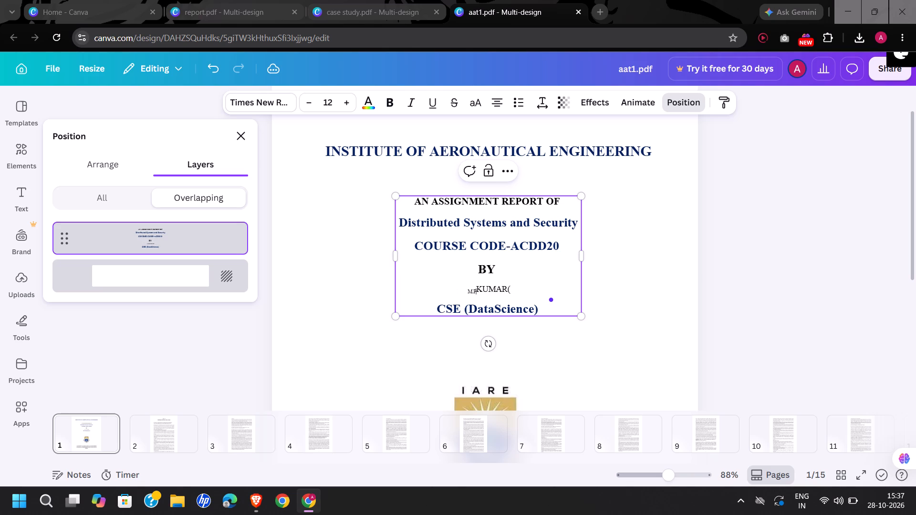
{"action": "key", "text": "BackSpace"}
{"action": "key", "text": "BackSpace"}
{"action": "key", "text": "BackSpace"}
Retype the next student's initial and first name at the surname's text size on the cover's name line.
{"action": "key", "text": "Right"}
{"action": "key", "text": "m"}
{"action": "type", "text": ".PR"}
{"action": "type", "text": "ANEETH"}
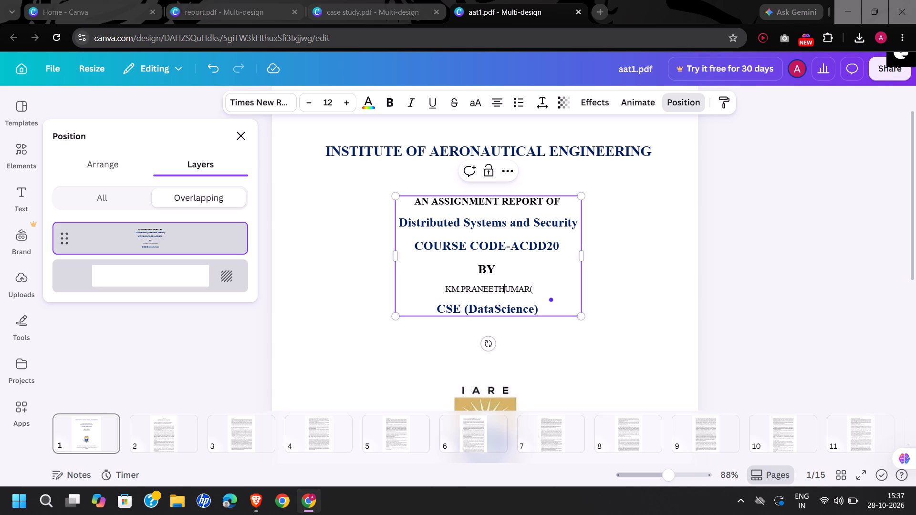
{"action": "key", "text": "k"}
Remove the stray K before the initial and insert a space between the first name and the surname.
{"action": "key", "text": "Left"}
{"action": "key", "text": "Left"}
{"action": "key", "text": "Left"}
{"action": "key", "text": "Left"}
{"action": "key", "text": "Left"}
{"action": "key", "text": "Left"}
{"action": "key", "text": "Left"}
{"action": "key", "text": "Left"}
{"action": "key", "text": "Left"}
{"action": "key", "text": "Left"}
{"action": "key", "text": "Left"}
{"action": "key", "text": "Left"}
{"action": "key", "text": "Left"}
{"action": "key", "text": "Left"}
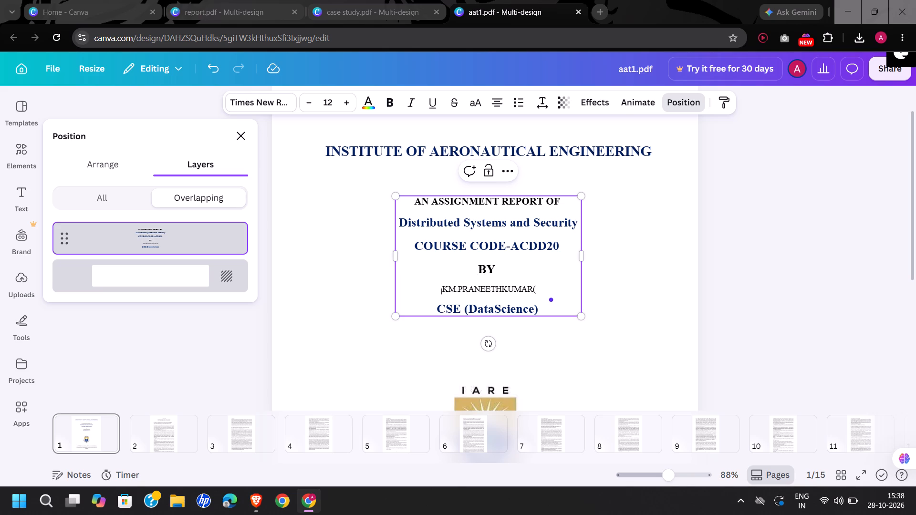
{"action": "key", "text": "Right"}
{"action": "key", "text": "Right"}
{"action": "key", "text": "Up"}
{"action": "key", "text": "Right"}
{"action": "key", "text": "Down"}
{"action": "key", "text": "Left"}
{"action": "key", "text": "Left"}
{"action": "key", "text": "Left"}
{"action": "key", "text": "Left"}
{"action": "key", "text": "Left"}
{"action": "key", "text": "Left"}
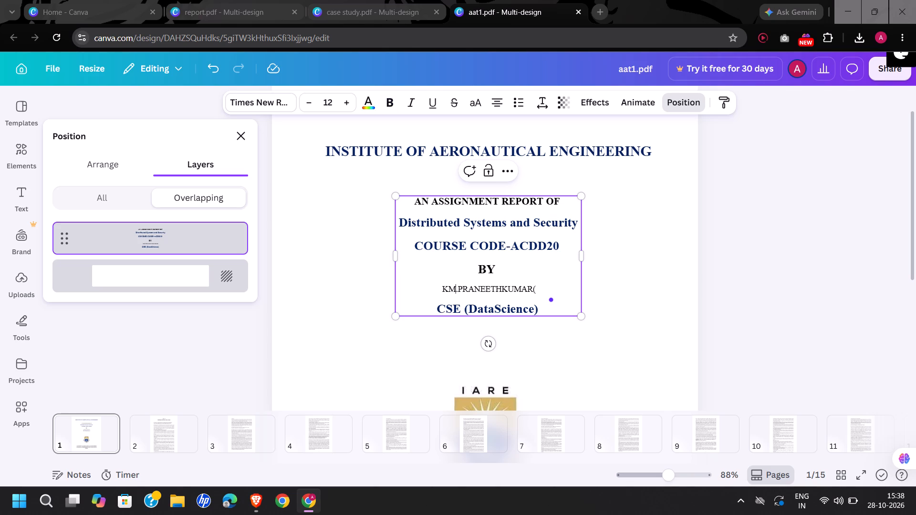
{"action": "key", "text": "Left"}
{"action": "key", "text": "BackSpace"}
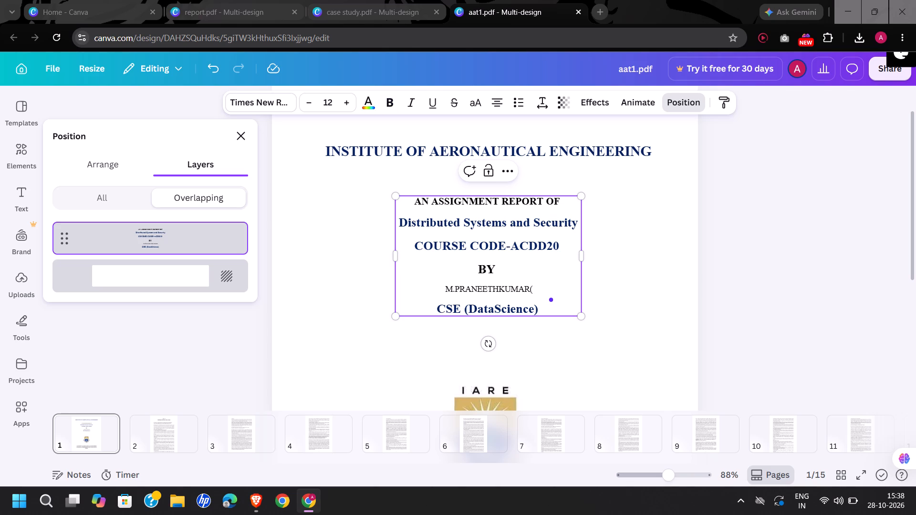
{"action": "left_click", "coordinate": [500, 288]}
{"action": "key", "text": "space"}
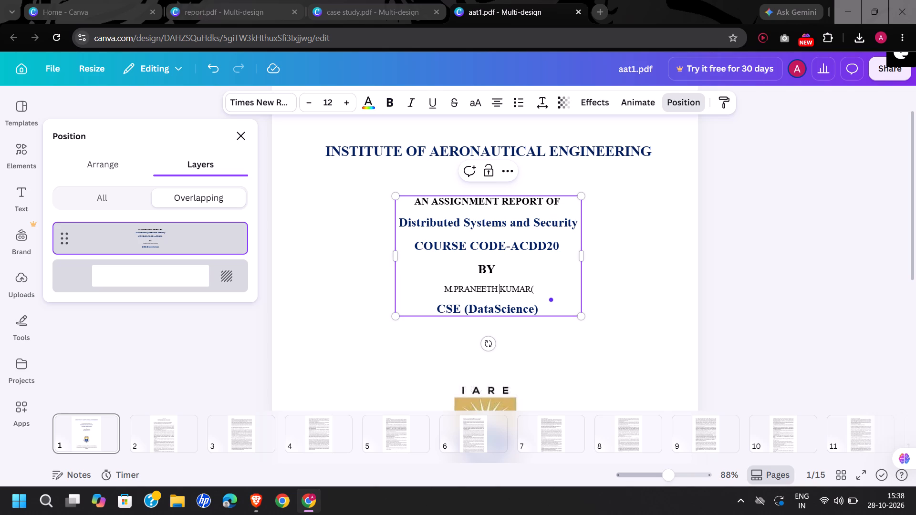
Enter the next student's roll number after the opening parenthesis and close the parenthesis.
{"action": "left_click", "coordinate": [535, 290]}
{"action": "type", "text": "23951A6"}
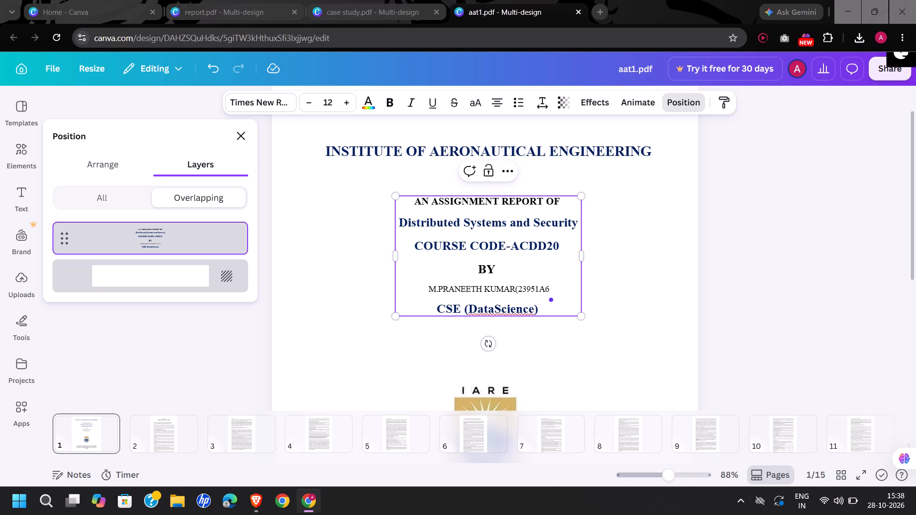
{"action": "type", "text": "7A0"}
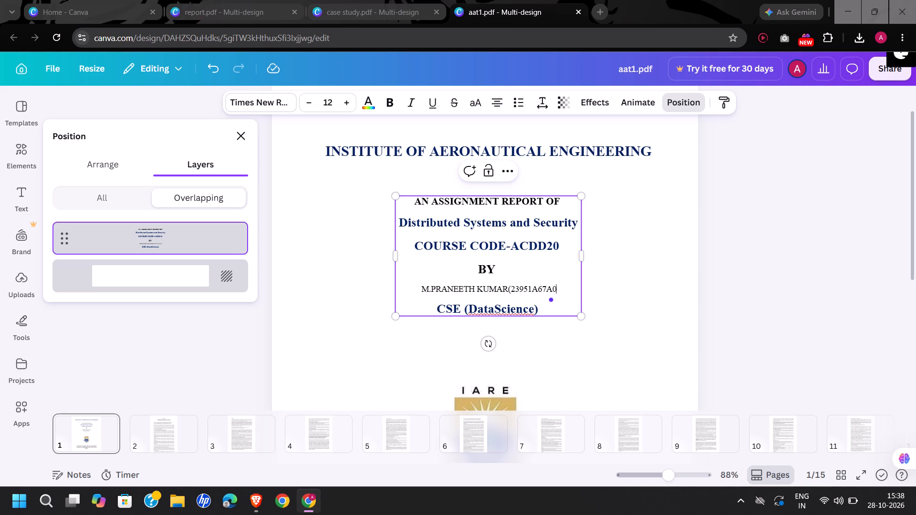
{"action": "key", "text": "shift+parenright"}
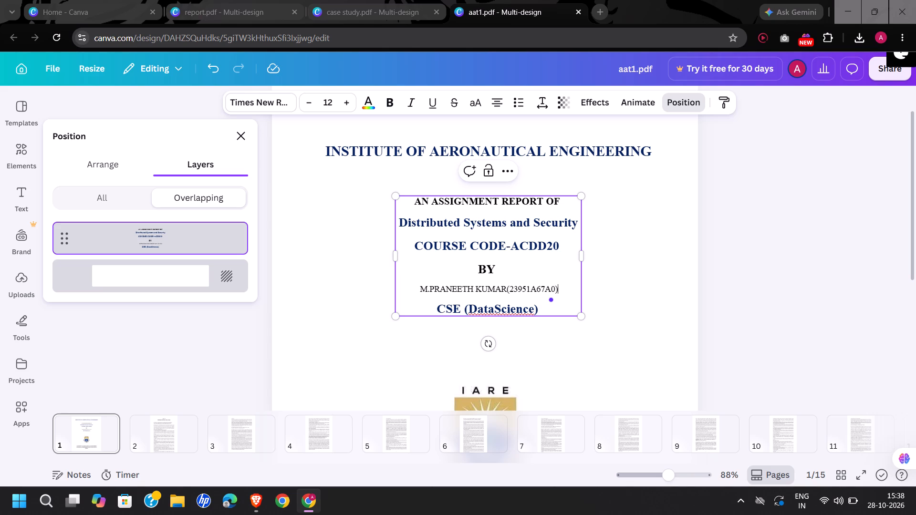
Set the new name and roll number line to font size 13 and the design's dark blue text colour.
{"action": "left_click_drag", "start_coordinate": [418, 287], "coordinate": [554, 282]}
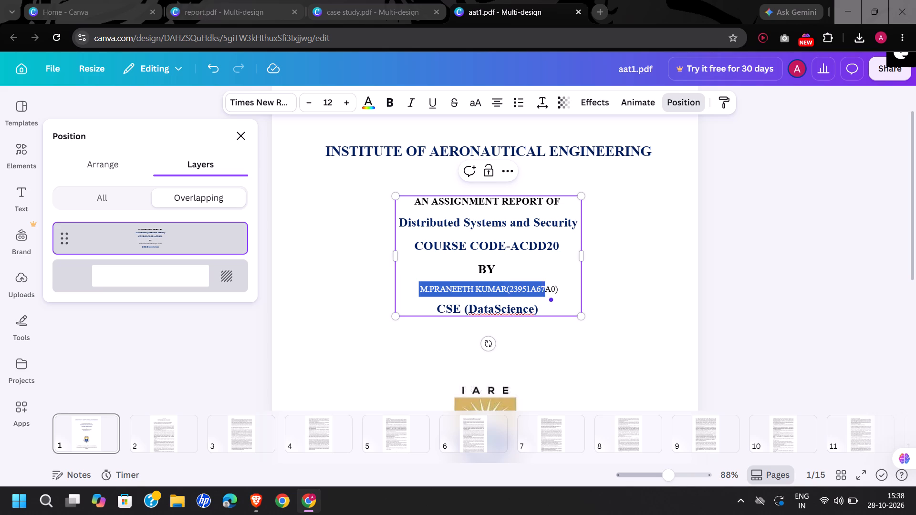
{"action": "left_click_drag", "start_coordinate": [554, 282], "coordinate": [562, 283]}
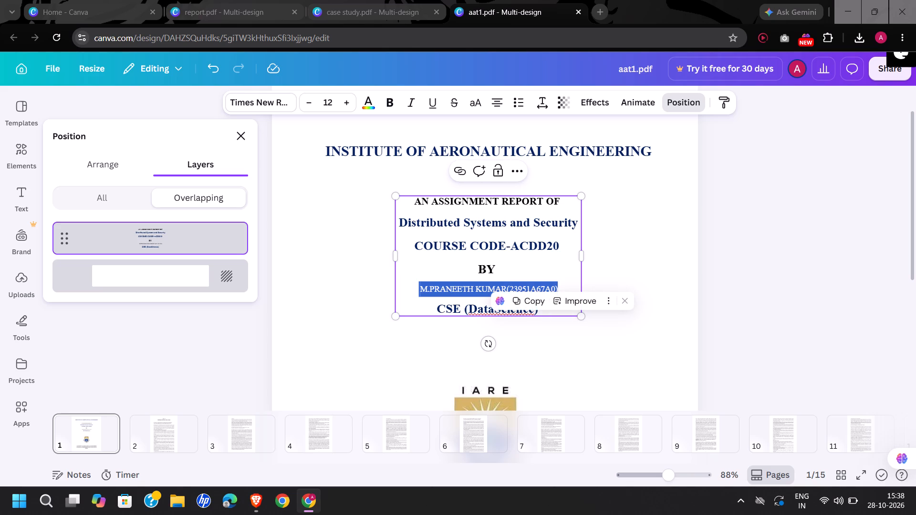
{"action": "left_click", "coordinate": [348, 103]}
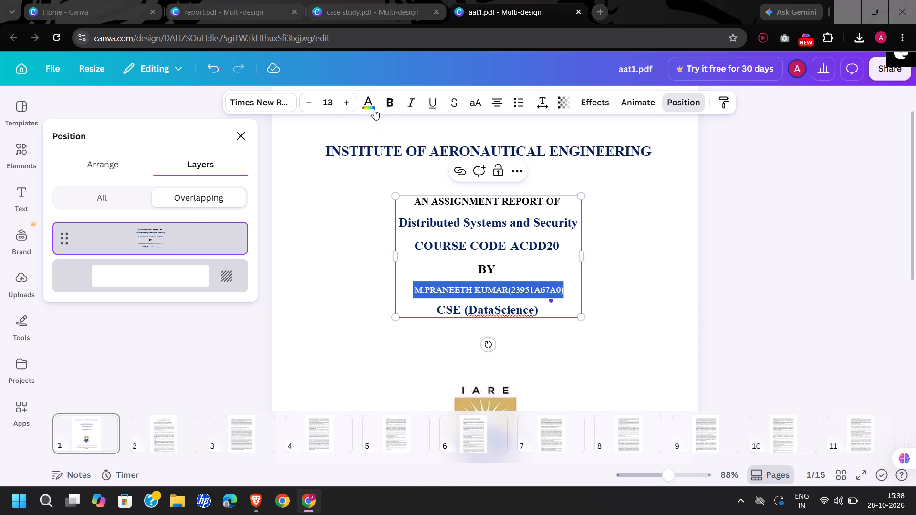
{"action": "left_click", "coordinate": [367, 98]}
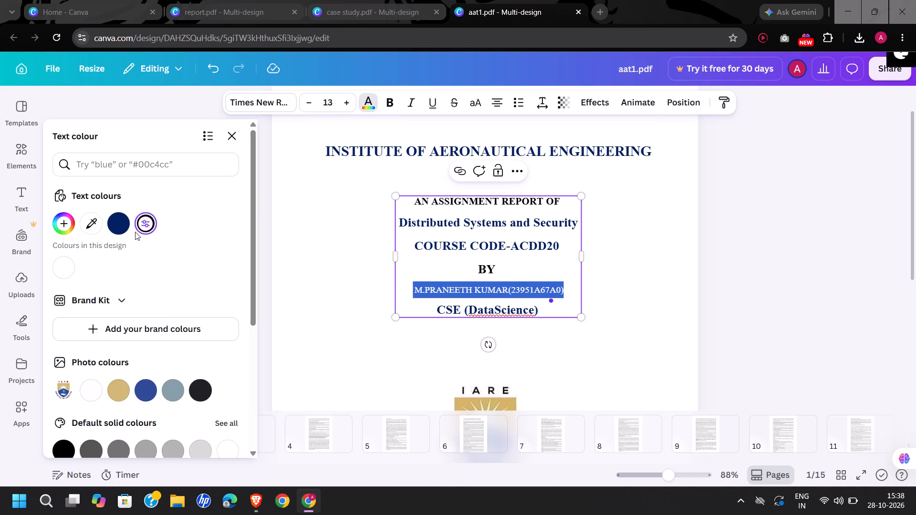
{"action": "left_click", "coordinate": [120, 224]}
{"action": "left_click", "coordinate": [339, 323]}
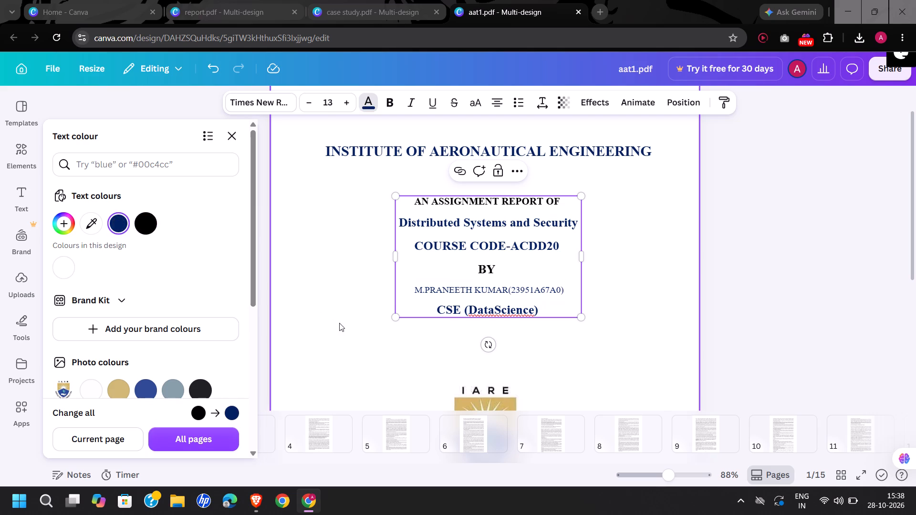
Make the new name and roll number line on the aat1 cover bold.
{"action": "left_click", "coordinate": [415, 288]}
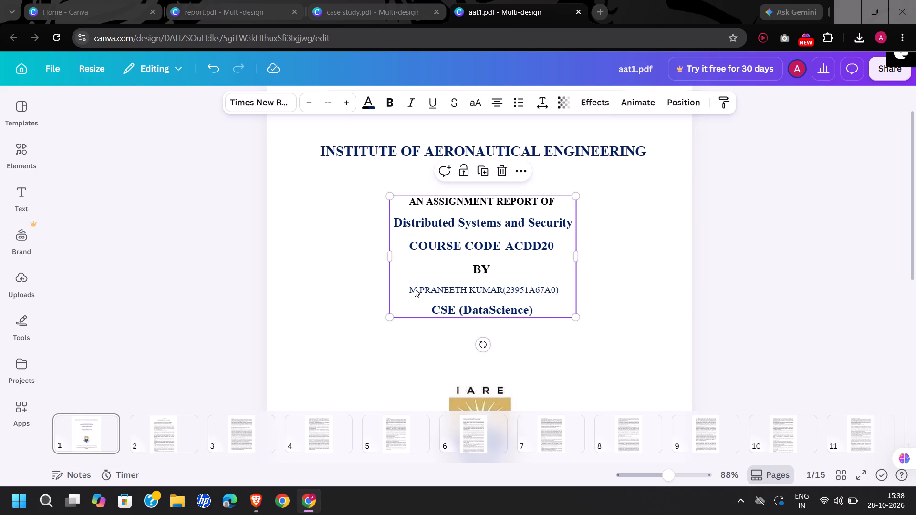
{"action": "double_click", "coordinate": [415, 288]}
{"action": "left_click_drag", "start_coordinate": [410, 290], "coordinate": [562, 289]}
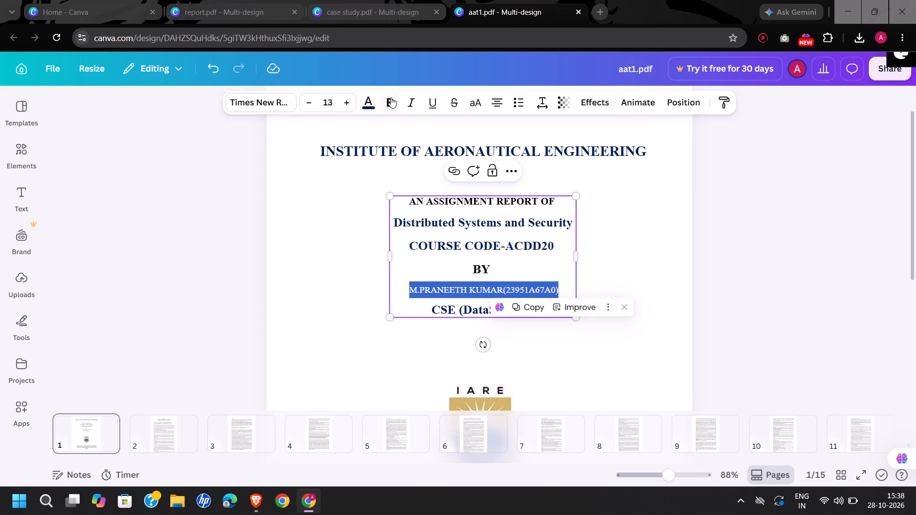
{"action": "left_click", "coordinate": [390, 98]}
{"action": "left_click", "coordinate": [350, 298]}
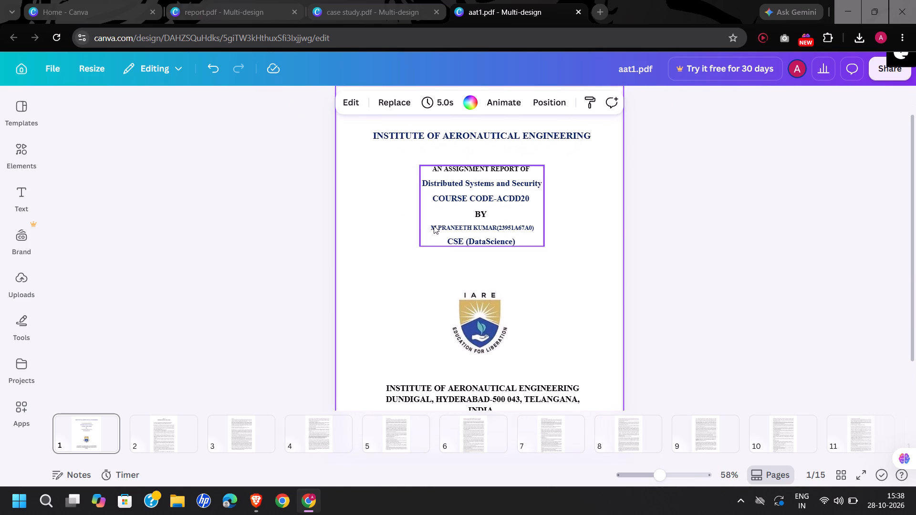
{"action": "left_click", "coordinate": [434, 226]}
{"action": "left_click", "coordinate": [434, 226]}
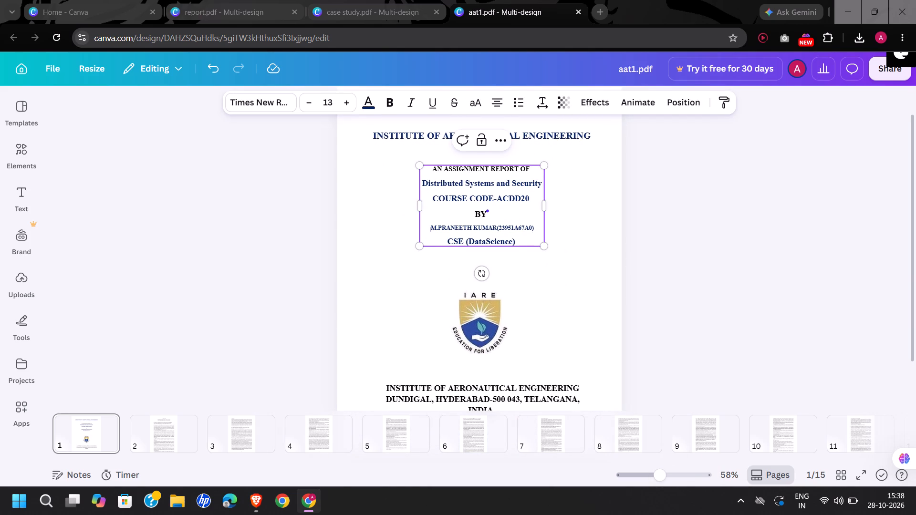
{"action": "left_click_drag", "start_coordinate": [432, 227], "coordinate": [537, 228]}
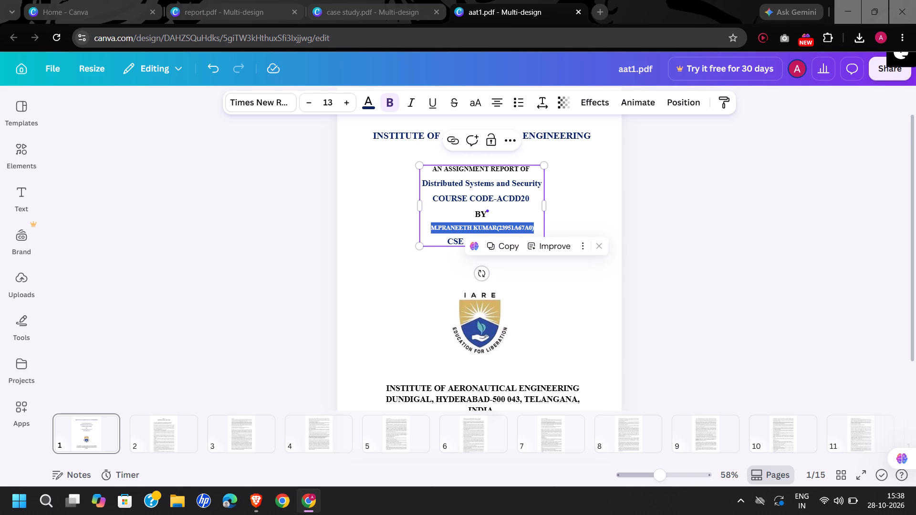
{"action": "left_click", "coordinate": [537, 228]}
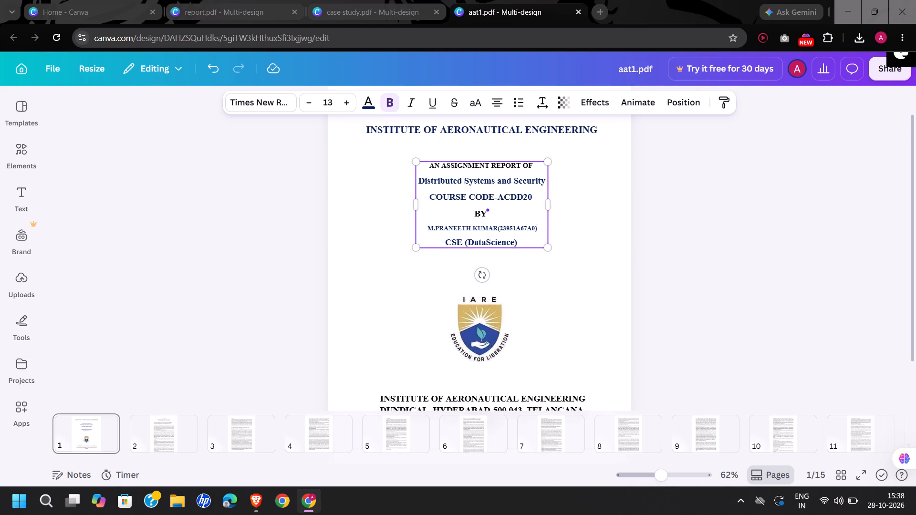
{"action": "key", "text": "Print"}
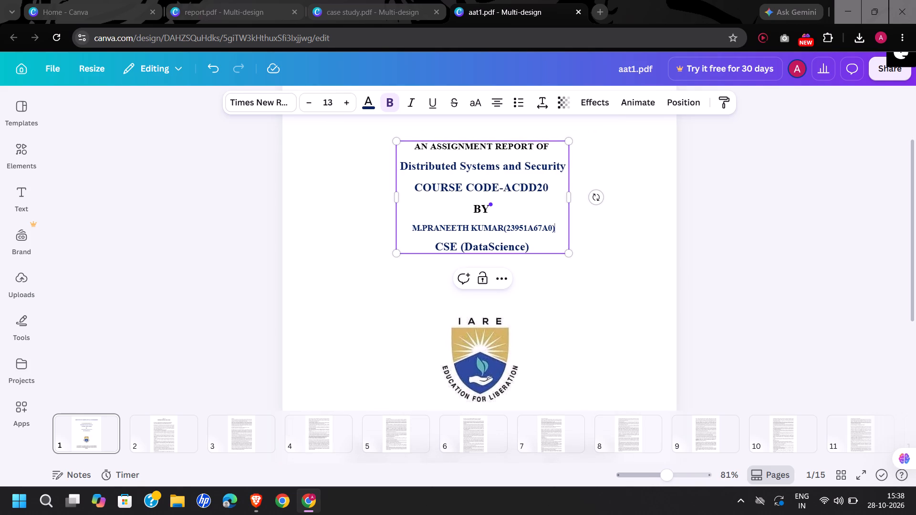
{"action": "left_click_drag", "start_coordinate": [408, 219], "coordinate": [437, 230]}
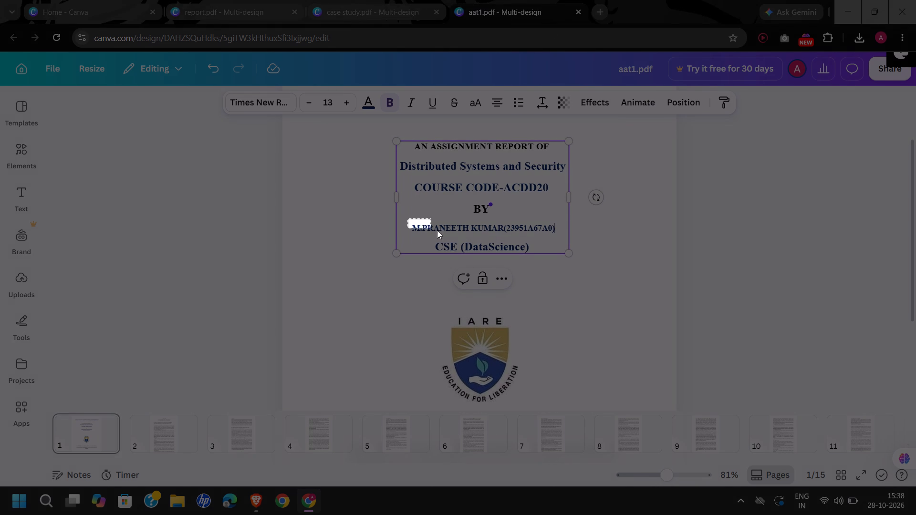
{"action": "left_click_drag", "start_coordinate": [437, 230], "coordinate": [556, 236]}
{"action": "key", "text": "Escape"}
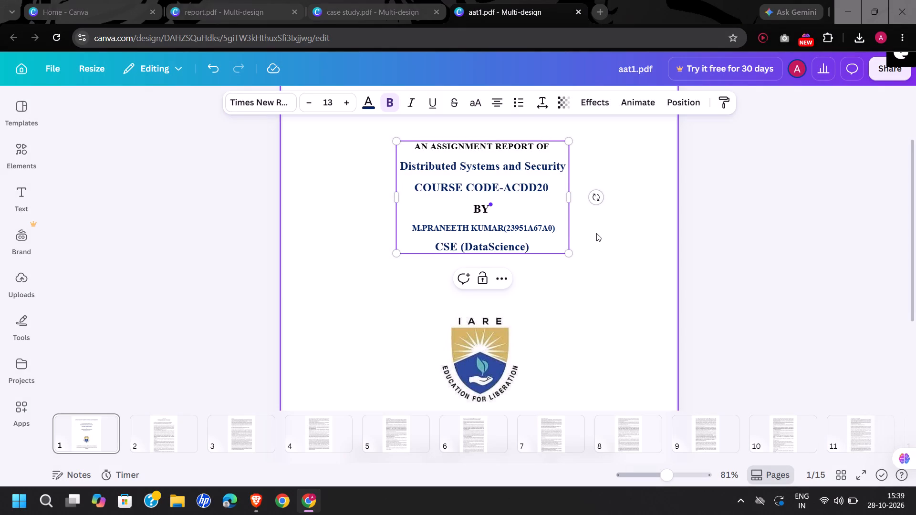
Capture a screen snip of just the name and roll number line on the aat1 cover.
{"action": "left_click", "coordinate": [596, 233]}
{"action": "key", "text": "Print"}
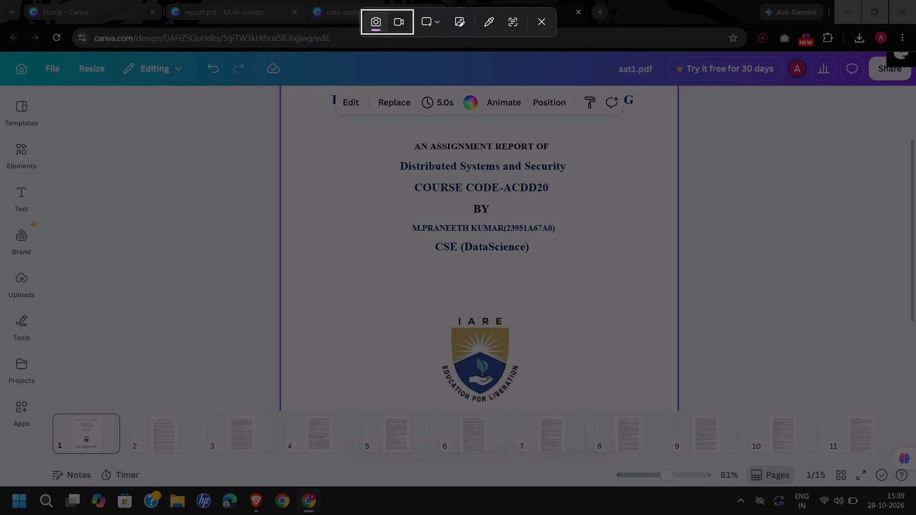
{"action": "left_click_drag", "start_coordinate": [409, 223], "coordinate": [561, 236]}
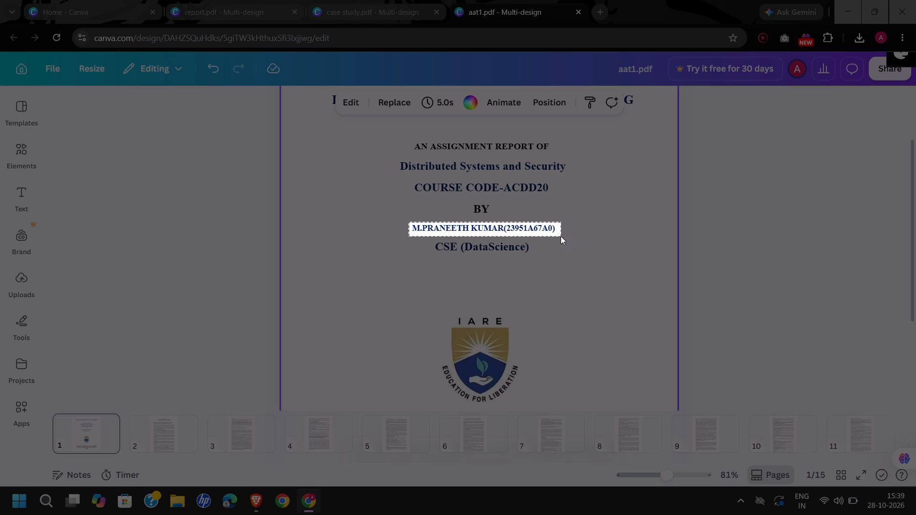
{"action": "left_click_drag", "start_coordinate": [561, 236], "coordinate": [559, 235]}
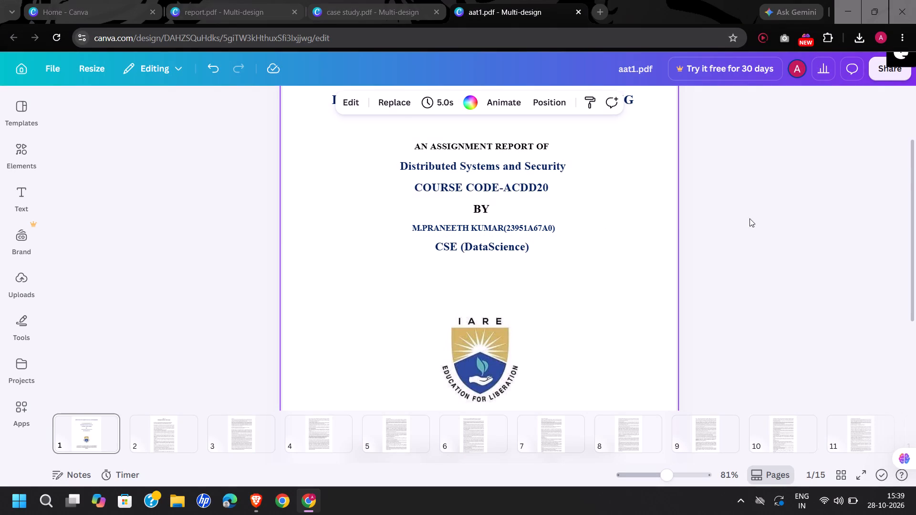
{"action": "left_click", "coordinate": [717, 232]}
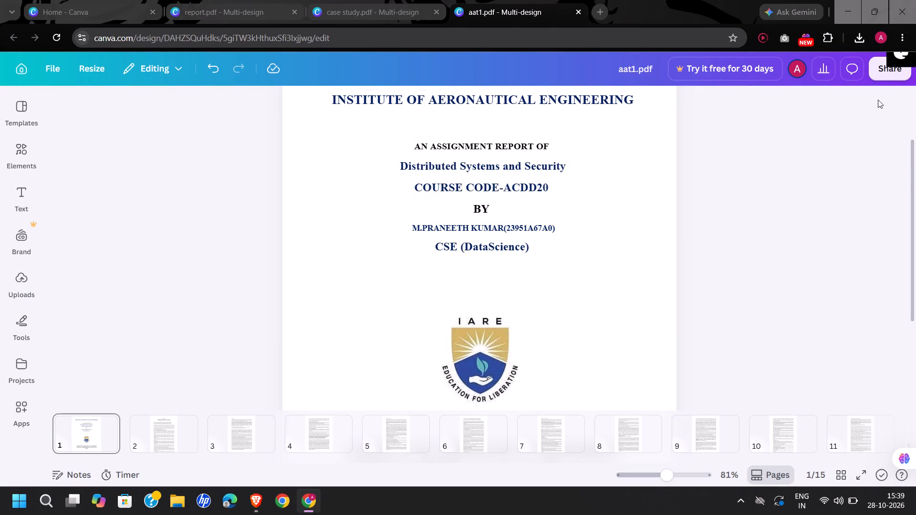
Download all pages of the aat1 design as a PDF and save it as 33aat1.pdf.
{"action": "left_click", "coordinate": [883, 71]}
{"action": "left_click", "coordinate": [702, 347]}
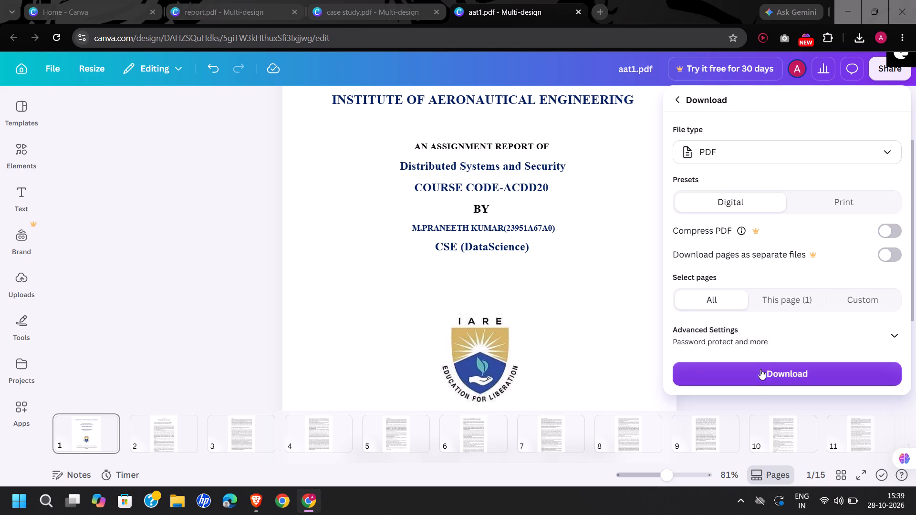
{"action": "left_click", "coordinate": [757, 374]}
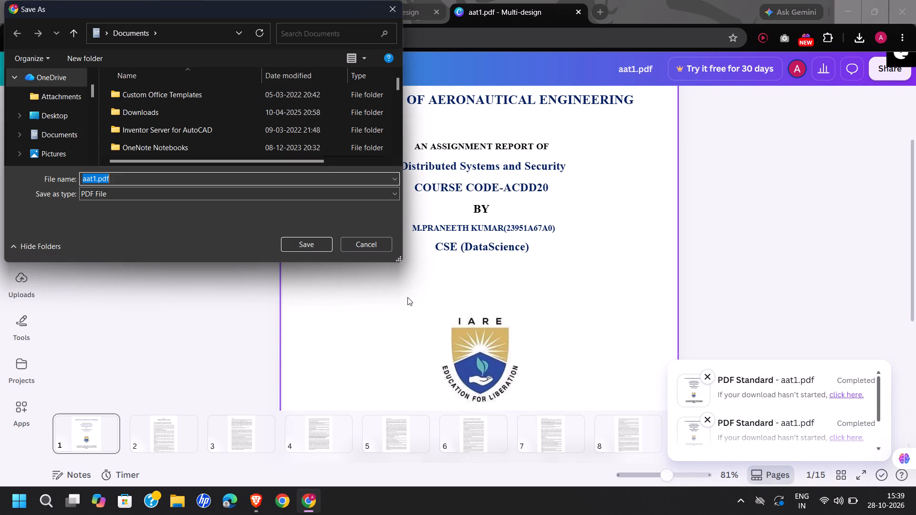
{"action": "left_click", "coordinate": [83, 177]}
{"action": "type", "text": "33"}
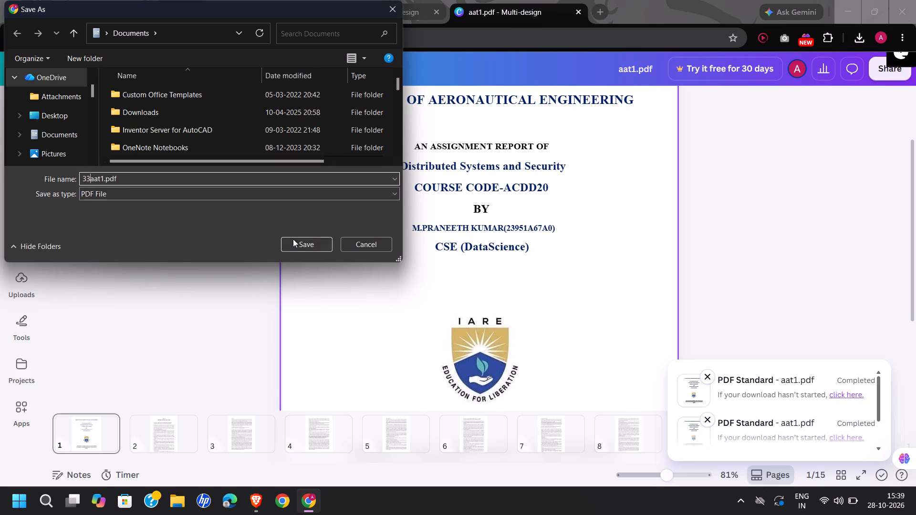
{"action": "left_click", "coordinate": [293, 240]}
On the case study design's cover, delete the previous student's name image and paste in the captured name snip.
{"action": "left_click", "coordinate": [335, 5]}
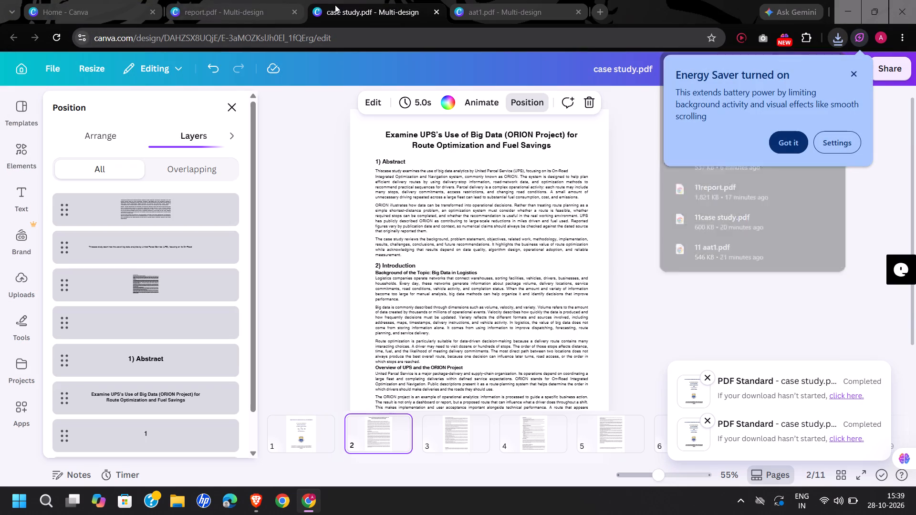
{"action": "left_click", "coordinate": [298, 433]}
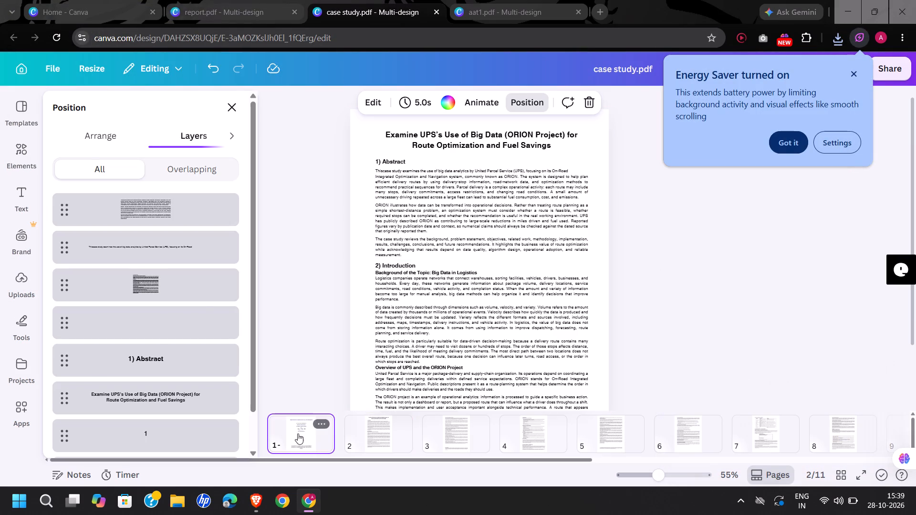
{"action": "left_click", "coordinate": [493, 240]}
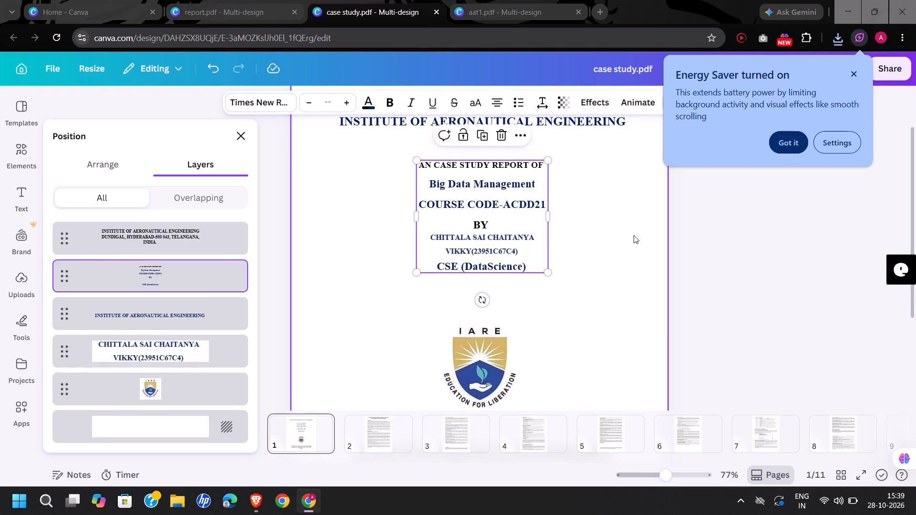
{"action": "left_click", "coordinate": [192, 343]}
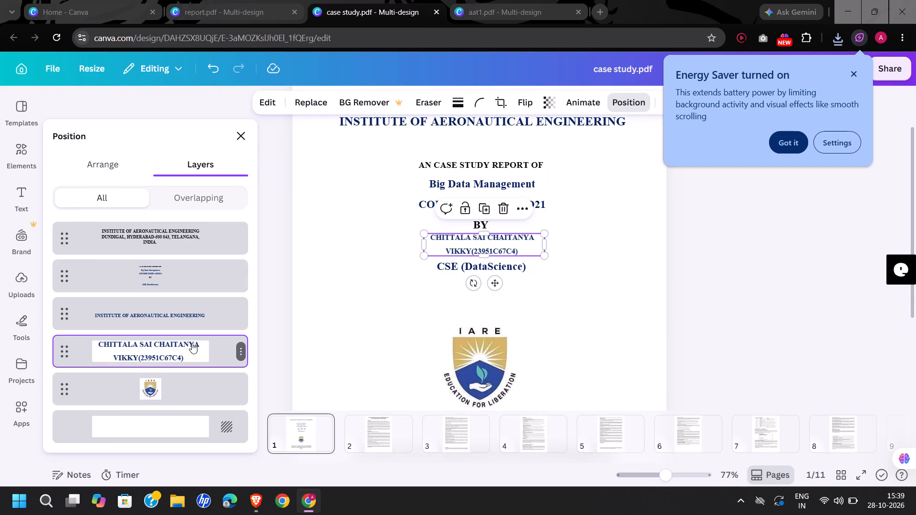
{"action": "key", "text": "Delete"}
{"action": "key", "text": "ctrl+v"}
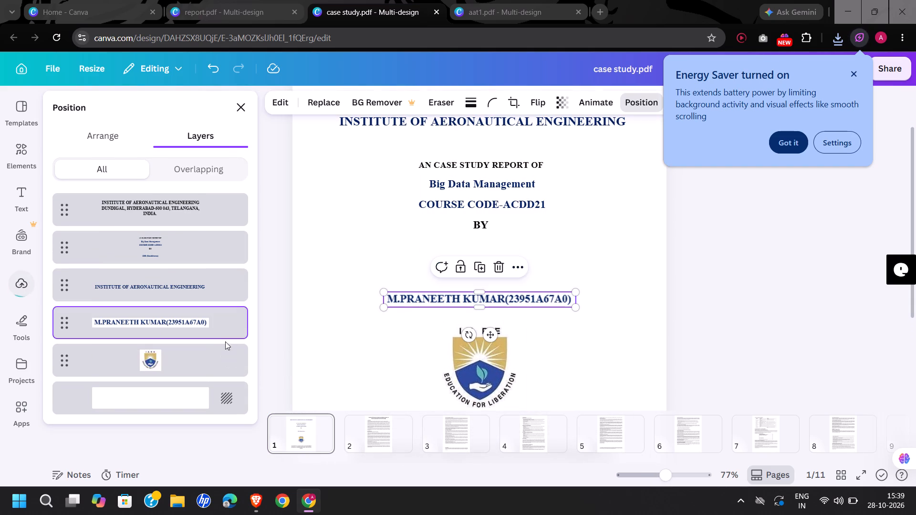
Shrink the pasted name image proportionally to a width of about 2.8.
{"action": "left_click_drag", "start_coordinate": [383, 307], "coordinate": [414, 303]}
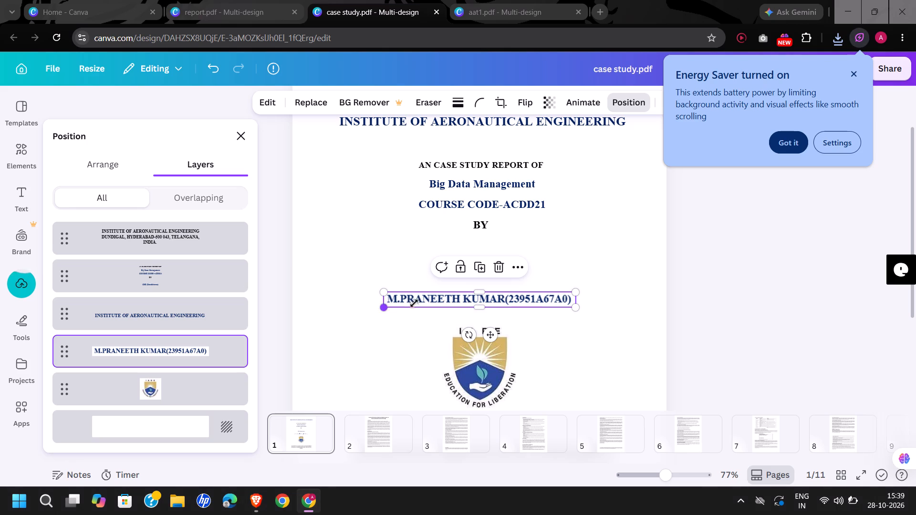
{"action": "left_click_drag", "start_coordinate": [414, 303], "coordinate": [450, 301]}
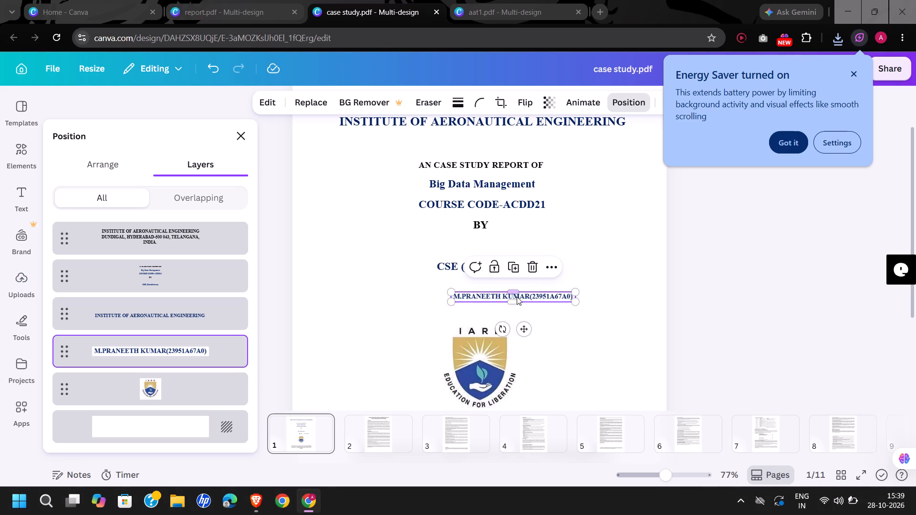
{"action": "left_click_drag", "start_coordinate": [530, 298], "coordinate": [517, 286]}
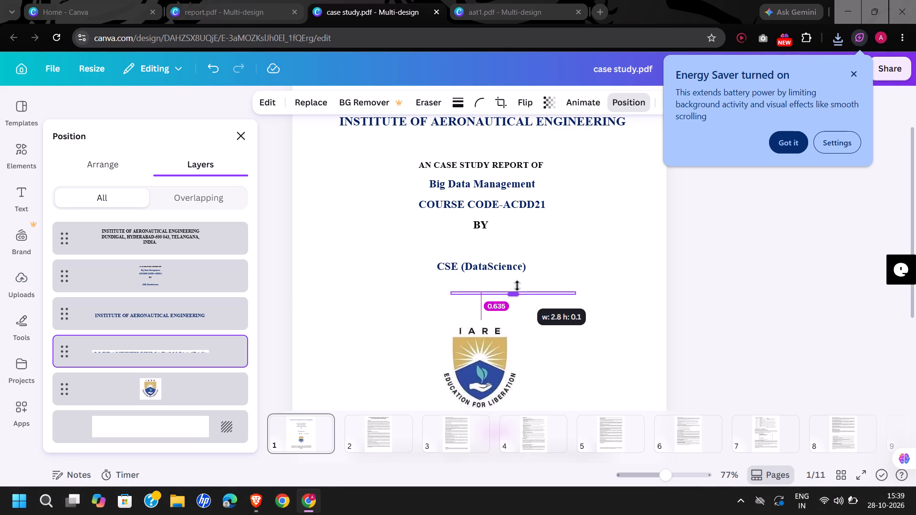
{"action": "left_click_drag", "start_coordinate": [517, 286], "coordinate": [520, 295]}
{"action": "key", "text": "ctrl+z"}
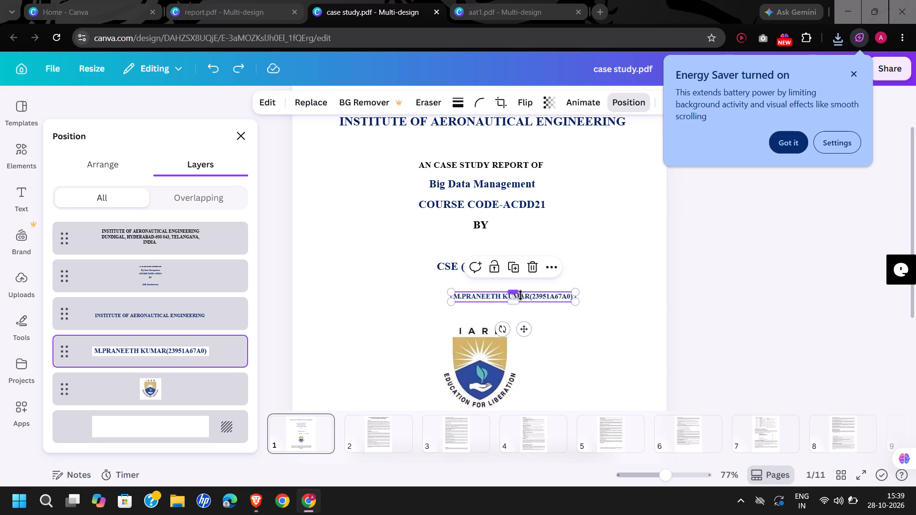
Move the name image into the gap between the BY and CSE (DataScience) lines, centred on the cover.
{"action": "left_click_drag", "start_coordinate": [525, 331], "coordinate": [516, 316]}
{"action": "left_click_drag", "start_coordinate": [516, 316], "coordinate": [499, 277]}
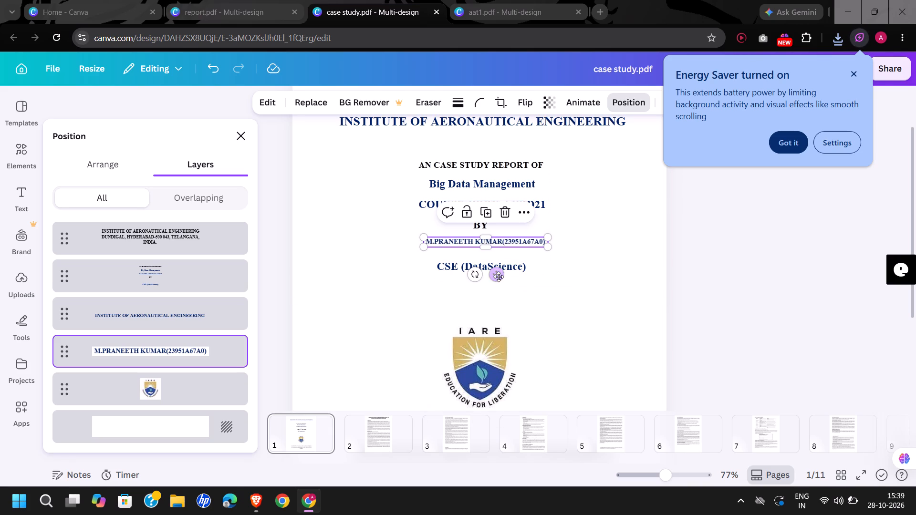
{"action": "left_click", "coordinate": [643, 320]}
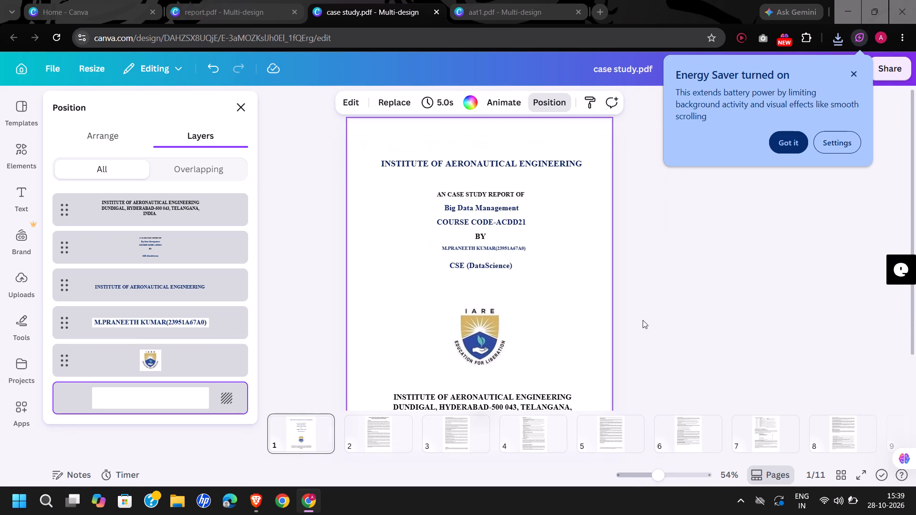
{"action": "left_click", "coordinate": [741, 306]}
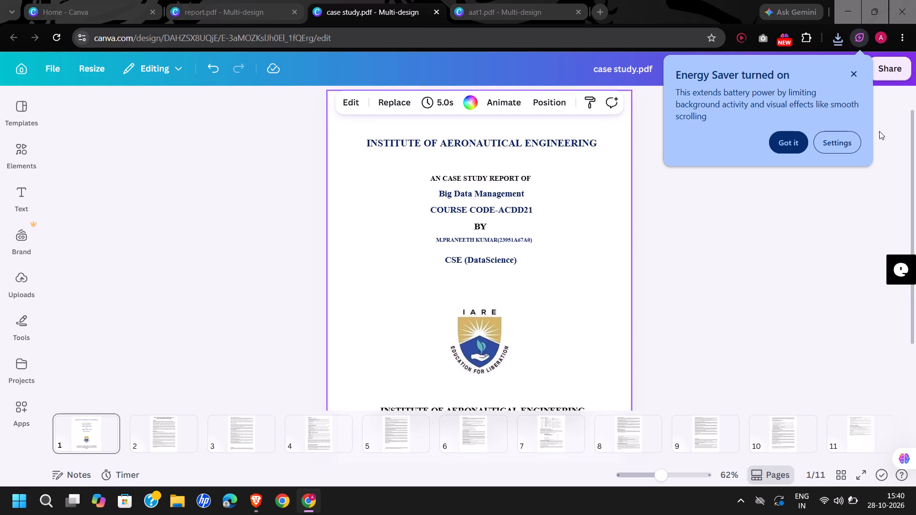
Download all pages of the case study design as a PDF and save it as 33case study.pdf.
{"action": "left_click", "coordinate": [886, 73]}
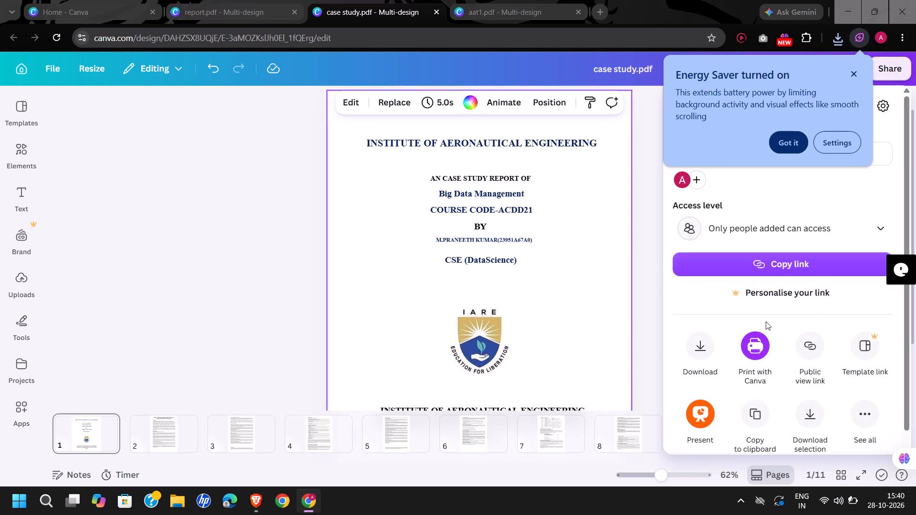
{"action": "left_click", "coordinate": [704, 349]}
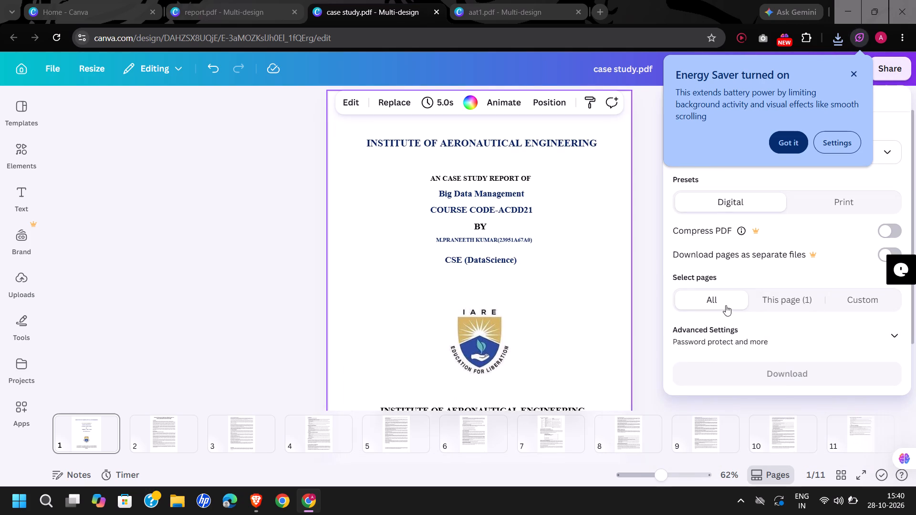
{"action": "left_click", "coordinate": [776, 374]}
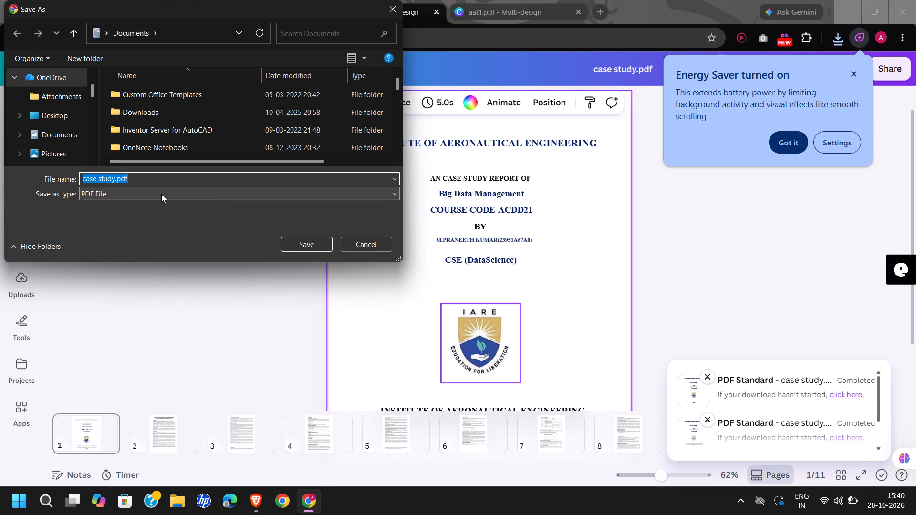
{"action": "left_click", "coordinate": [85, 180]}
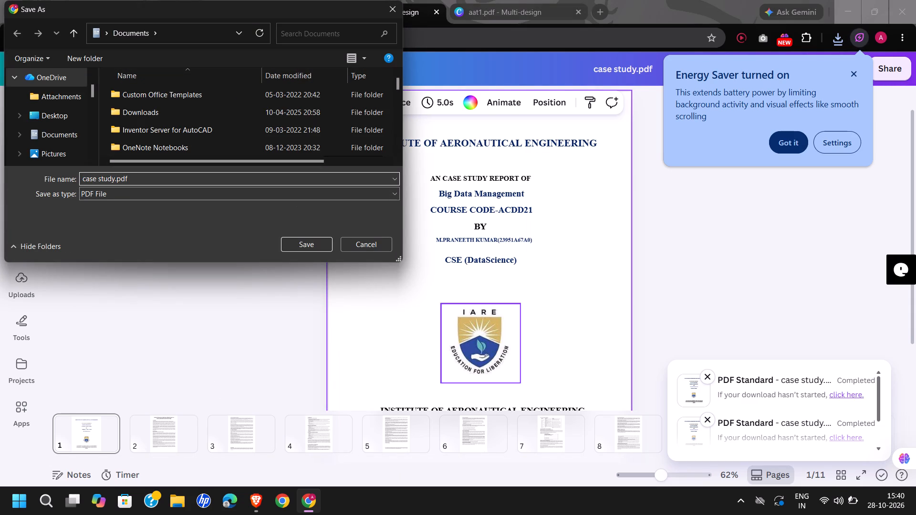
{"action": "key", "text": "Left"}
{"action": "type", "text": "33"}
{"action": "left_click", "coordinate": [289, 243]}
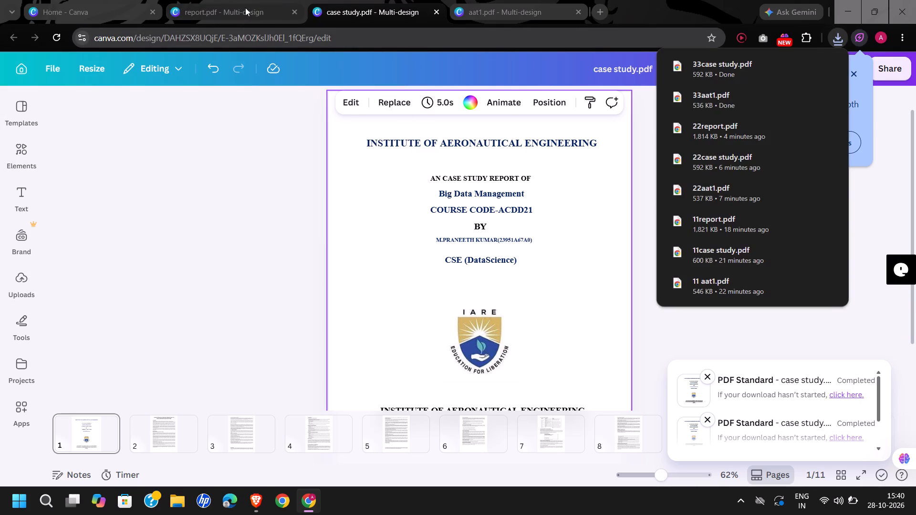
Paste the captured name snip onto the report design's cover and shrink it proportionally.
{"action": "left_click", "coordinate": [245, 8]}
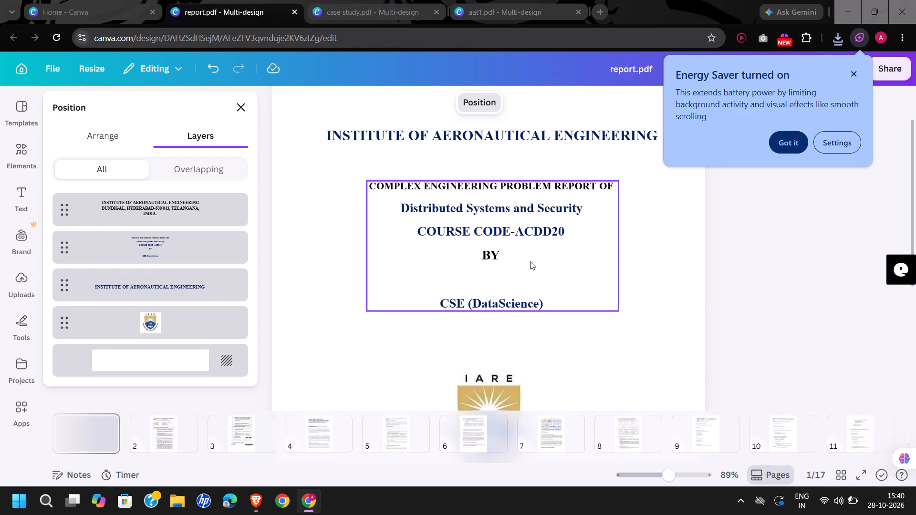
{"action": "left_click", "coordinate": [530, 261]}
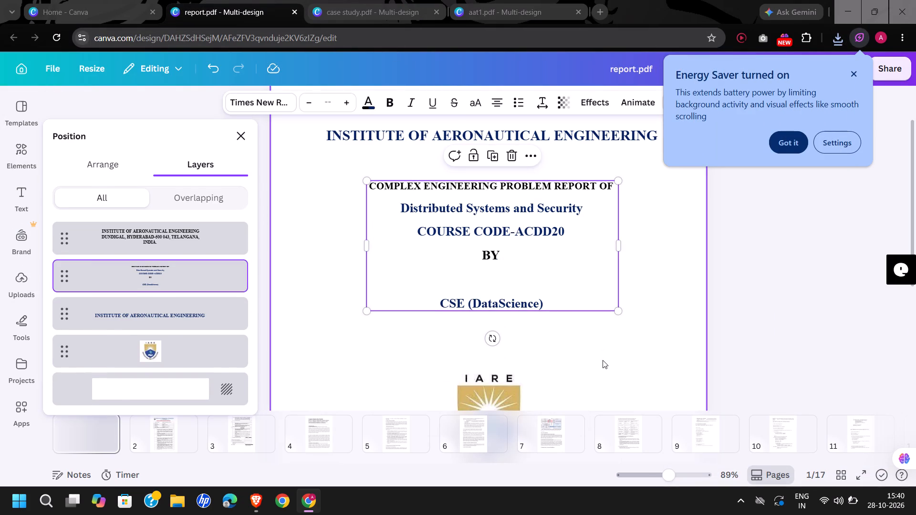
{"action": "left_click", "coordinate": [603, 360]}
{"action": "key", "text": "ctrl+v"}
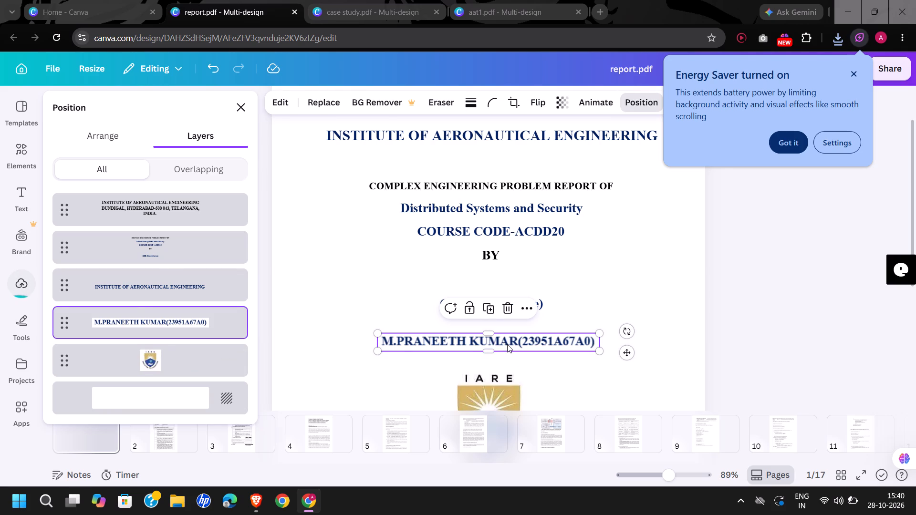
{"action": "left_click_drag", "start_coordinate": [378, 352], "coordinate": [398, 348]}
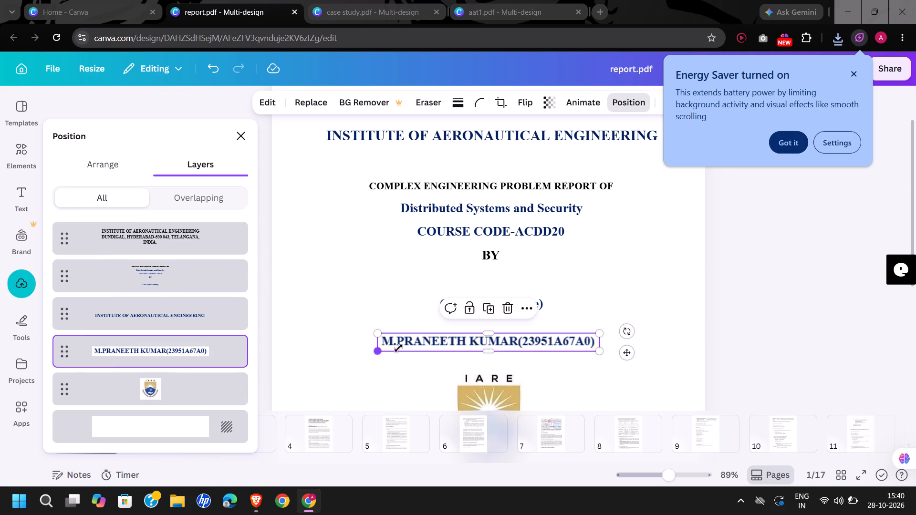
{"action": "left_click_drag", "start_coordinate": [398, 348], "coordinate": [419, 346]}
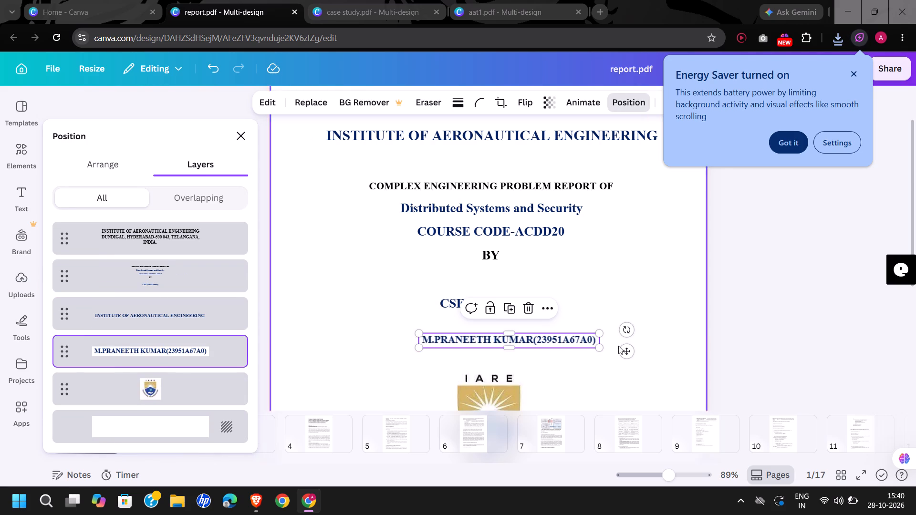
Move the name image into the gap between the BY and CSE (DataScience) lines on the report cover.
{"action": "left_click_drag", "start_coordinate": [626, 352], "coordinate": [615, 287]}
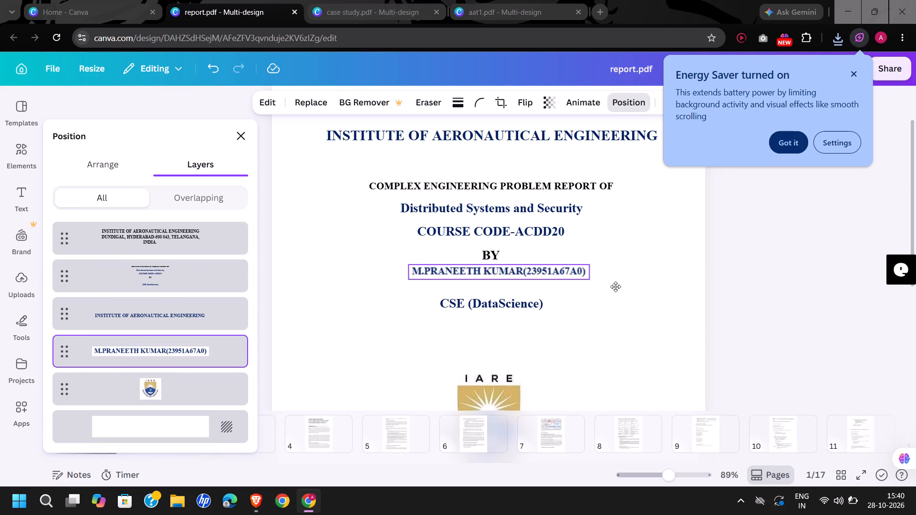
{"action": "left_click_drag", "start_coordinate": [615, 287], "coordinate": [617, 291]}
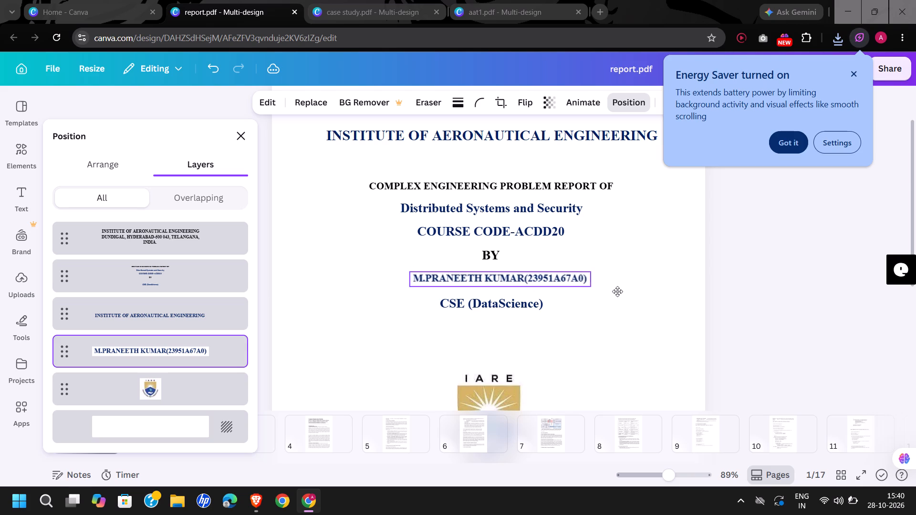
{"action": "left_click_drag", "start_coordinate": [617, 291], "coordinate": [620, 289]}
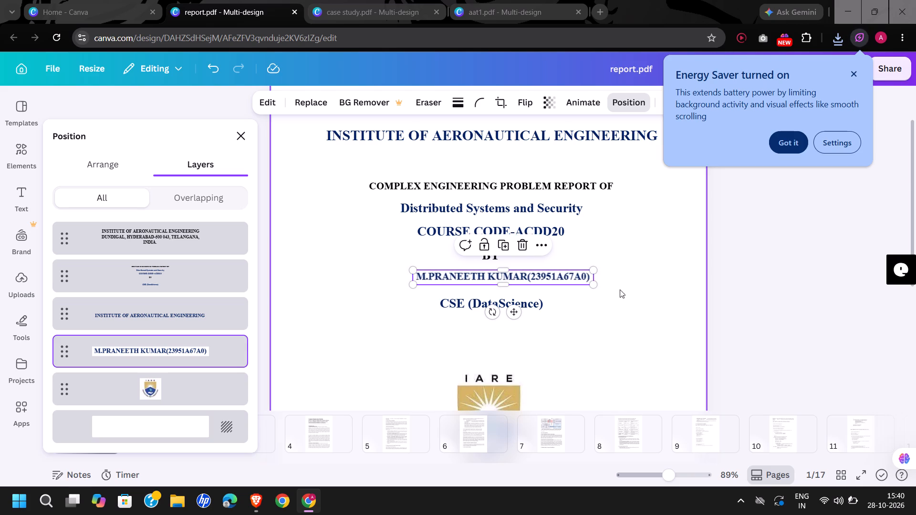
{"action": "left_click", "coordinate": [666, 309]}
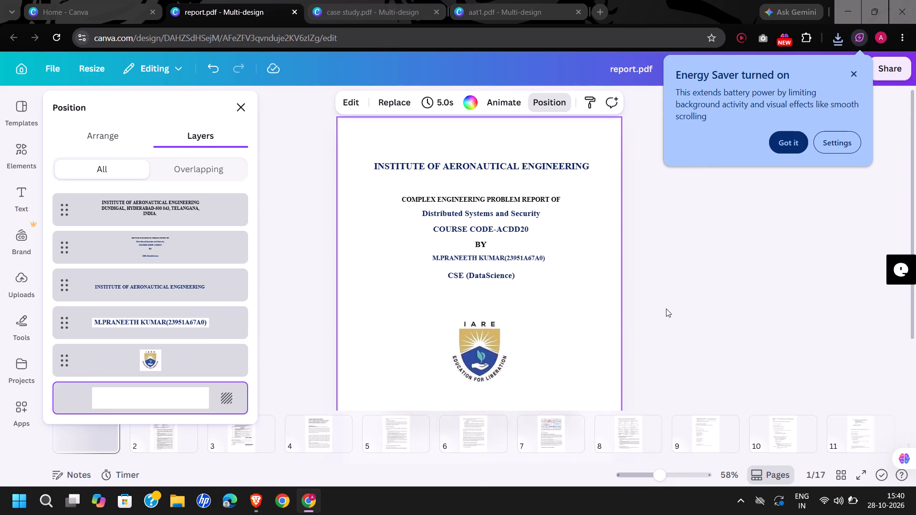
On page 2's Self-Assessment Form, replace the Name of the Student entry with the next student's name in capitals.
{"action": "key", "text": "Right"}
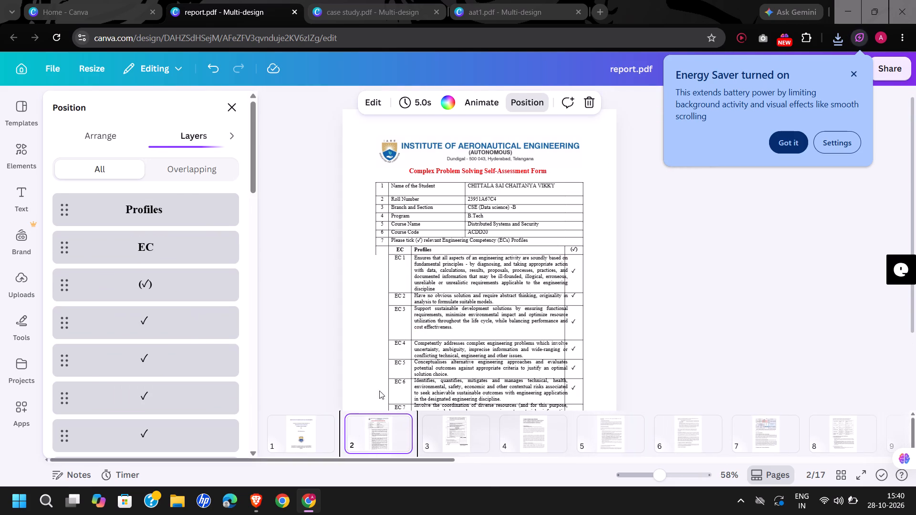
{"action": "scroll", "coordinate": [522, 175], "scroll_direction": "up", "scroll_amount": 1}
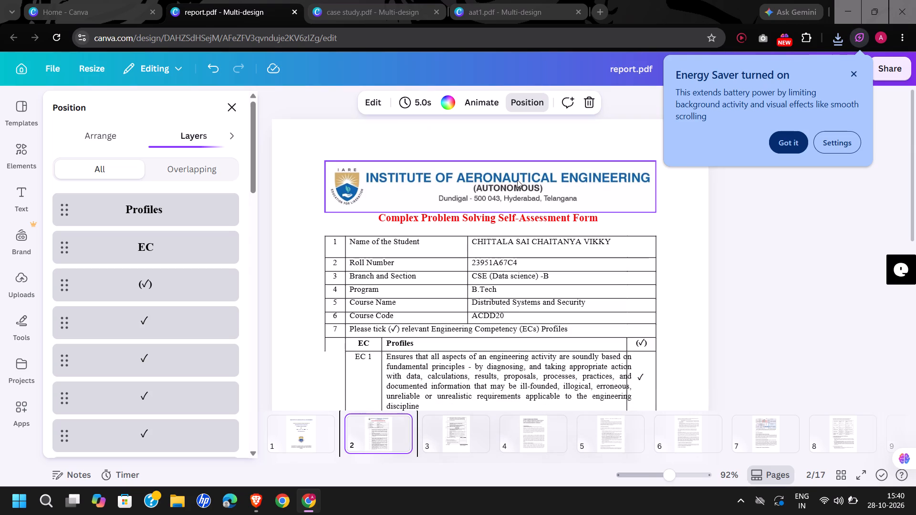
{"action": "left_click", "coordinate": [493, 238]}
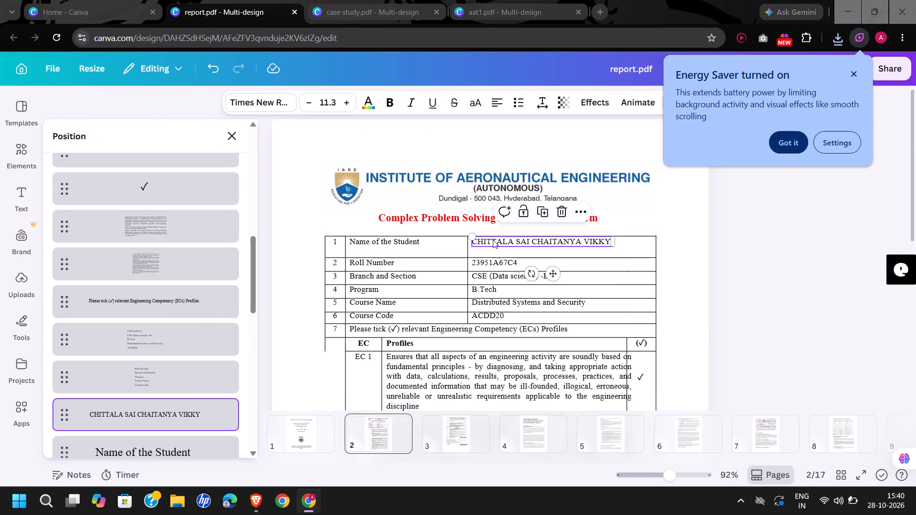
{"action": "key", "text": "ctrl+z"}
{"action": "triple_click", "coordinate": [493, 240]}
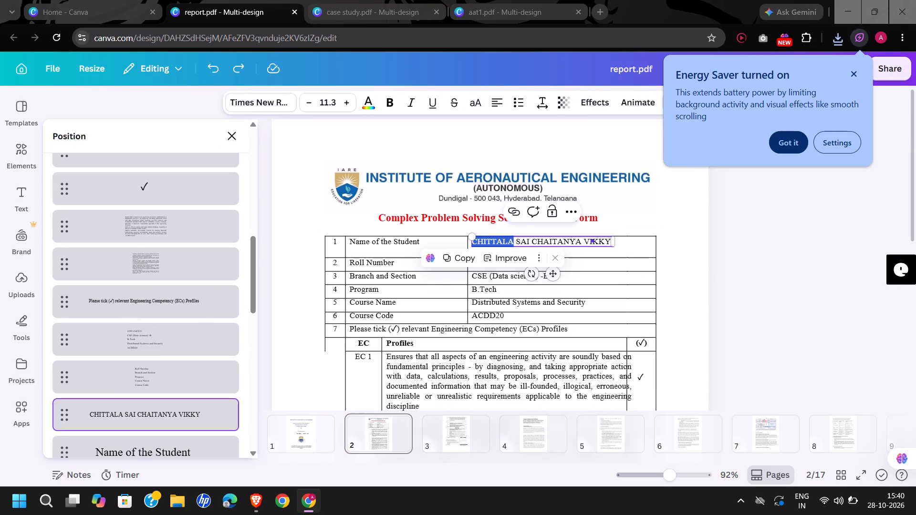
{"action": "key", "text": "ctrl+z"}
{"action": "key", "text": "BackSpace"}
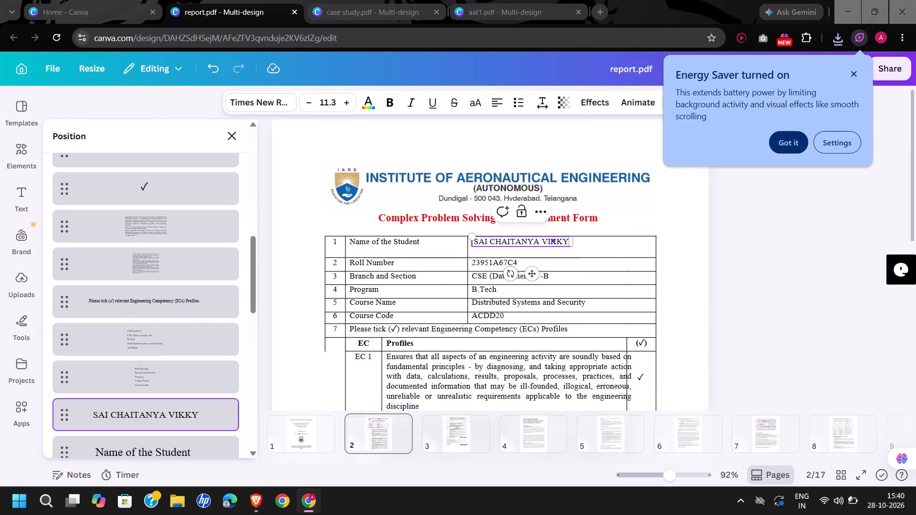
{"action": "key", "text": "ctrl+z"}
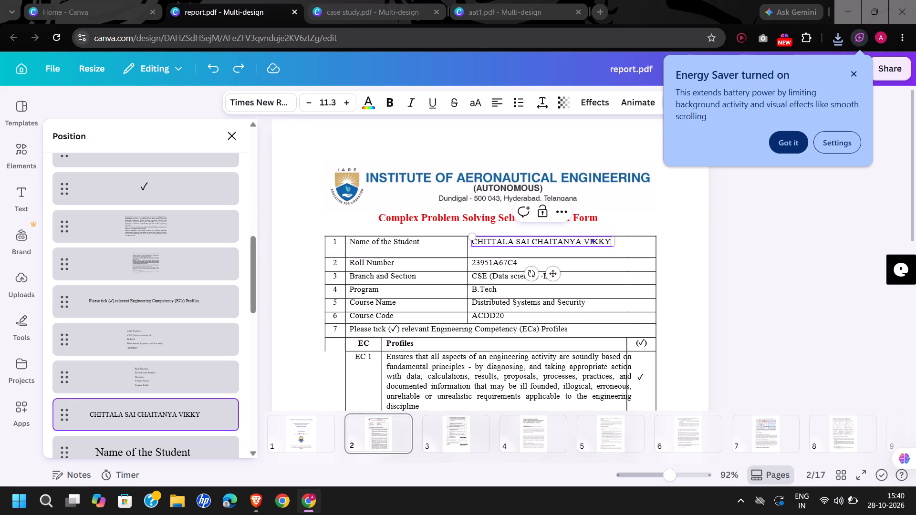
{"action": "key", "text": "ctrl+a"}
{"action": "key", "text": "BackSpace"}
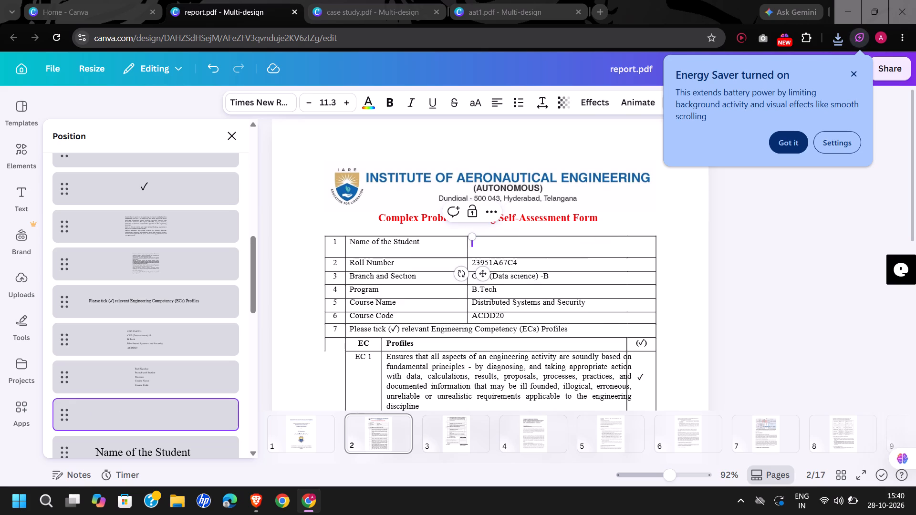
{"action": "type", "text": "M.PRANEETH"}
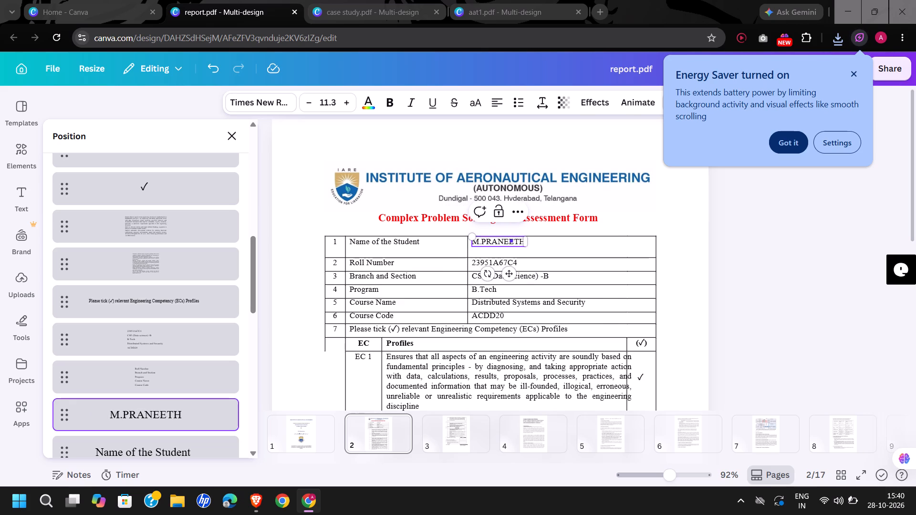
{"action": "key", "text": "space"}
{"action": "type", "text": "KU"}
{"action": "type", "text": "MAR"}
Replace the last two characters of the Roll Number entry in the form with A0.
{"action": "left_click", "coordinate": [509, 261]}
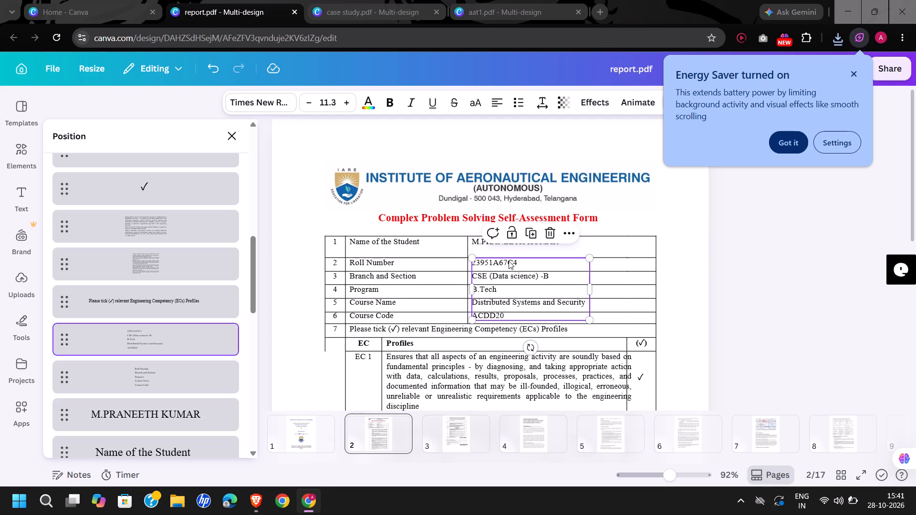
{"action": "triple_click", "coordinate": [512, 261]}
{"action": "left_click", "coordinate": [512, 261]}
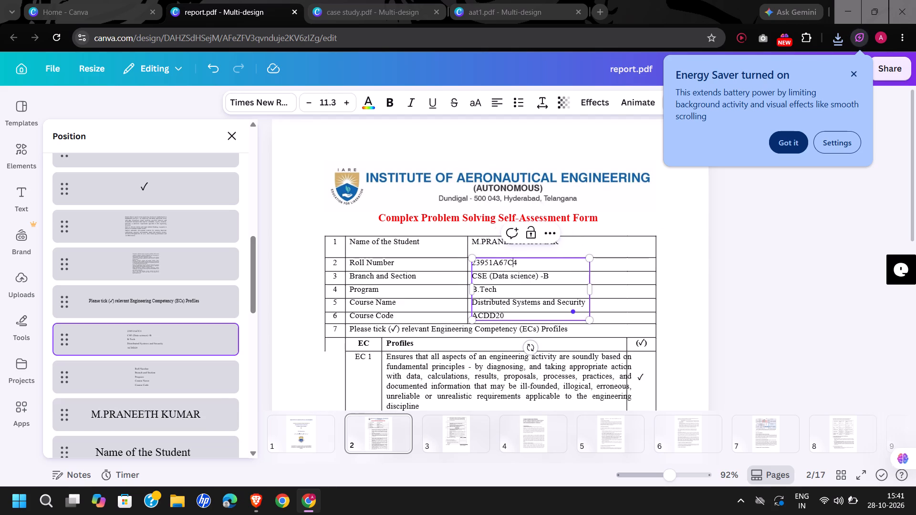
{"action": "key", "text": "Right"}
{"action": "key", "text": "BackSpace"}
{"action": "key", "text": "BackSpace"}
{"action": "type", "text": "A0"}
On page 3, replace the script-style student signature text with the next student's initial and first name in capitals.
{"action": "scroll", "coordinate": [512, 261], "scroll_direction": "down", "scroll_amount": 4}
{"action": "left_click", "coordinate": [465, 441]}
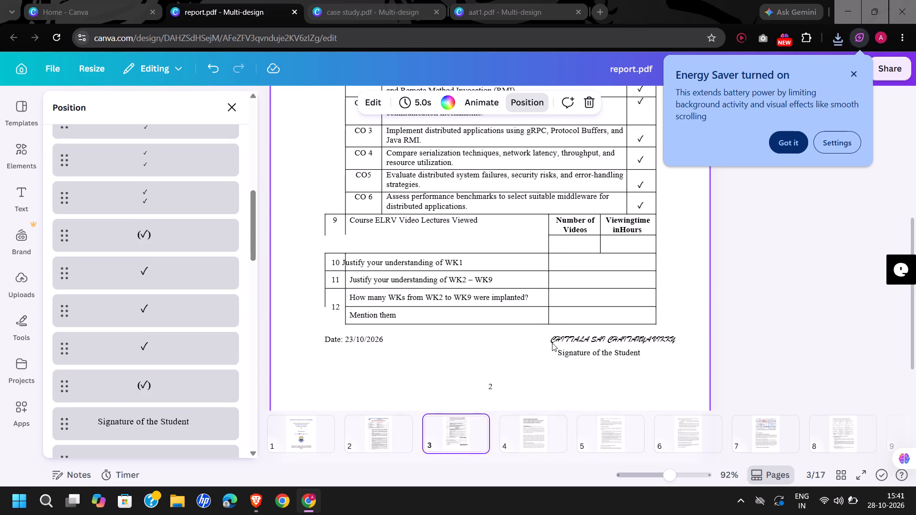
{"action": "triple_click", "coordinate": [557, 339]}
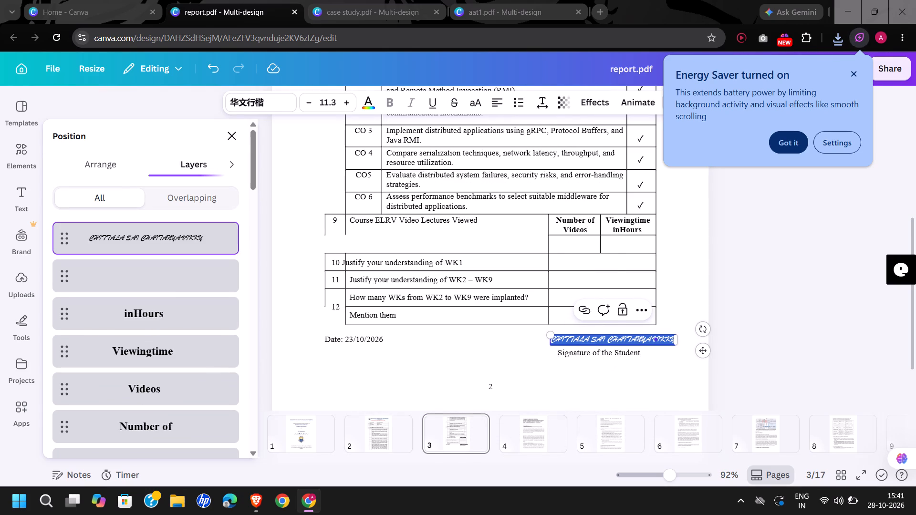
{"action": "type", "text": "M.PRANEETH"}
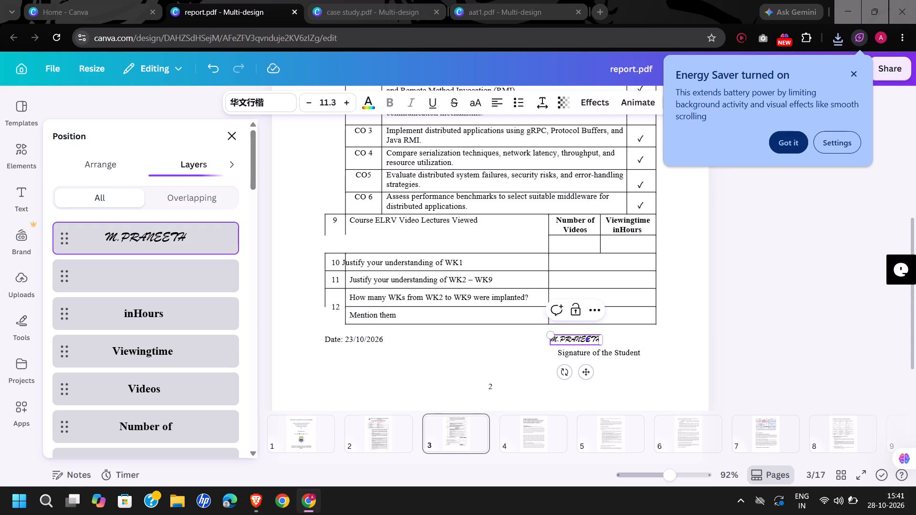
Centre the new signature text above the Signature of the Student caption on page 3.
{"action": "left_click_drag", "start_coordinate": [587, 374], "coordinate": [600, 373]}
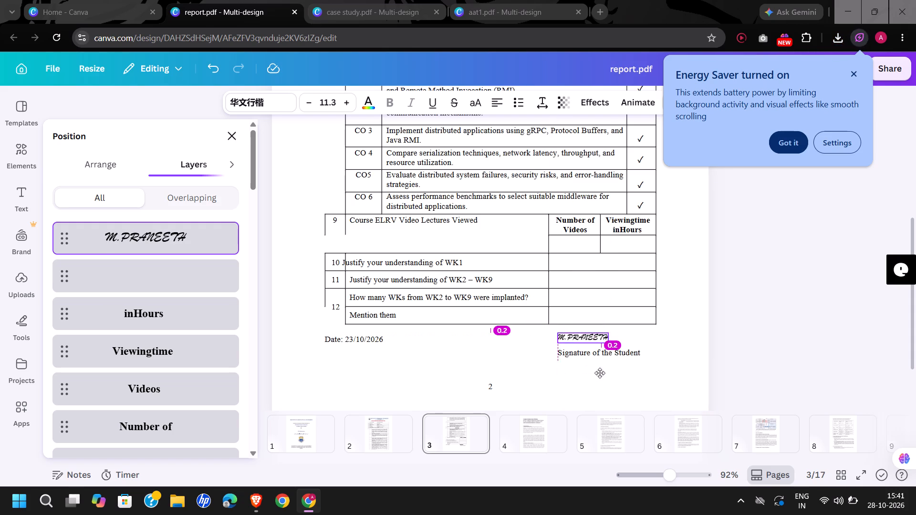
{"action": "left_click_drag", "start_coordinate": [600, 373], "coordinate": [607, 373]}
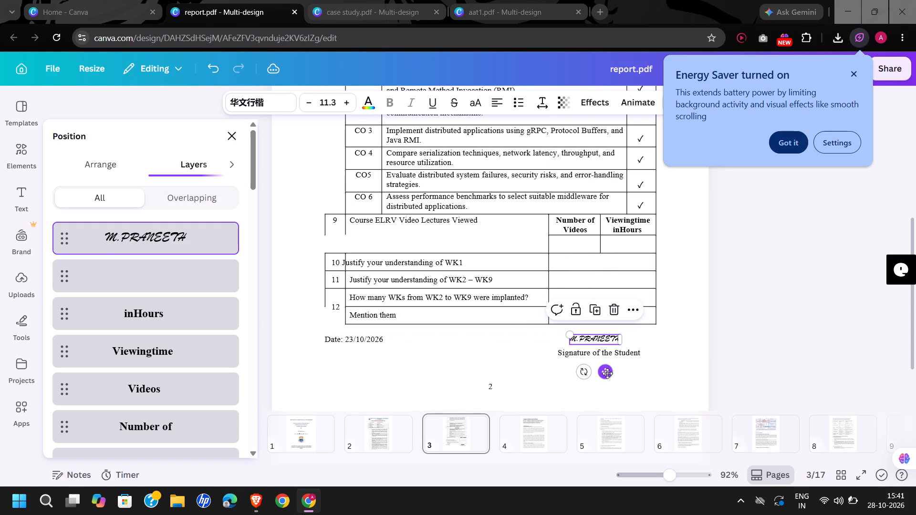
{"action": "left_click", "coordinate": [742, 350]}
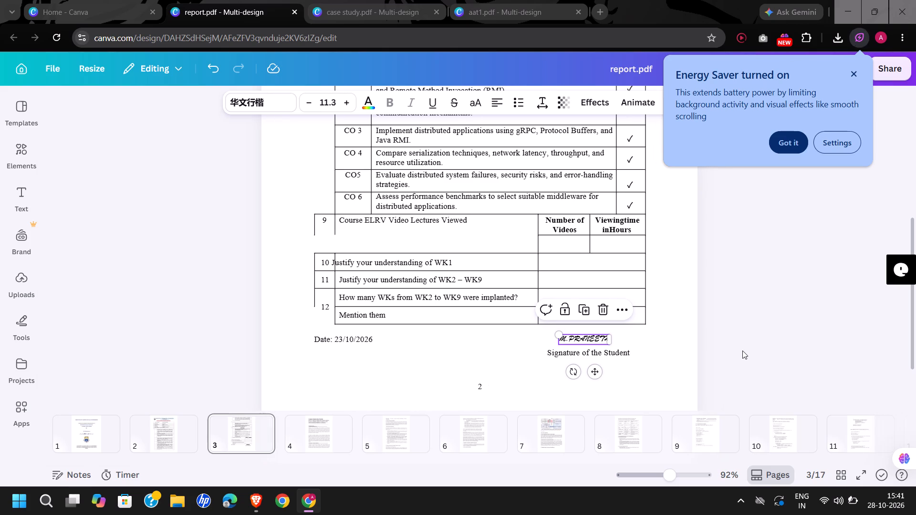
{"action": "left_click", "coordinate": [742, 350]}
Open the PDF download settings for all pages of the report design.
{"action": "left_click", "coordinate": [886, 76]}
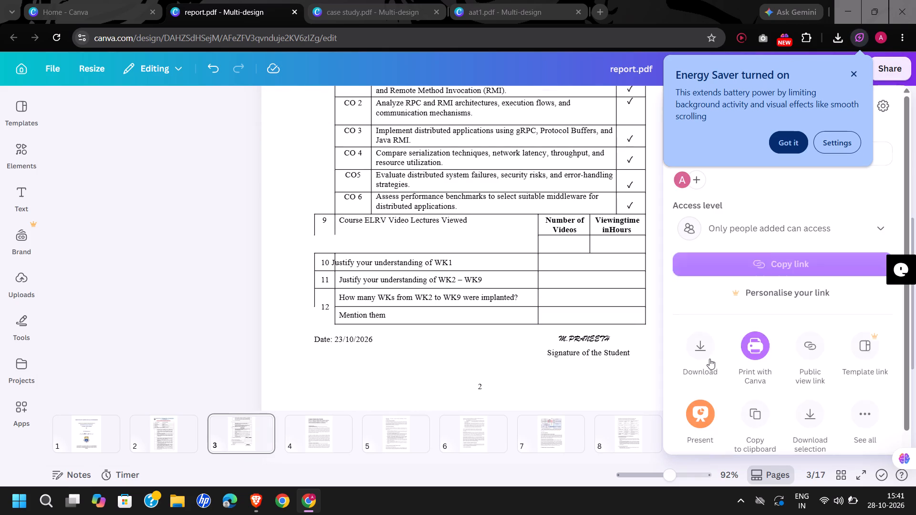
{"action": "left_click", "coordinate": [699, 366]}
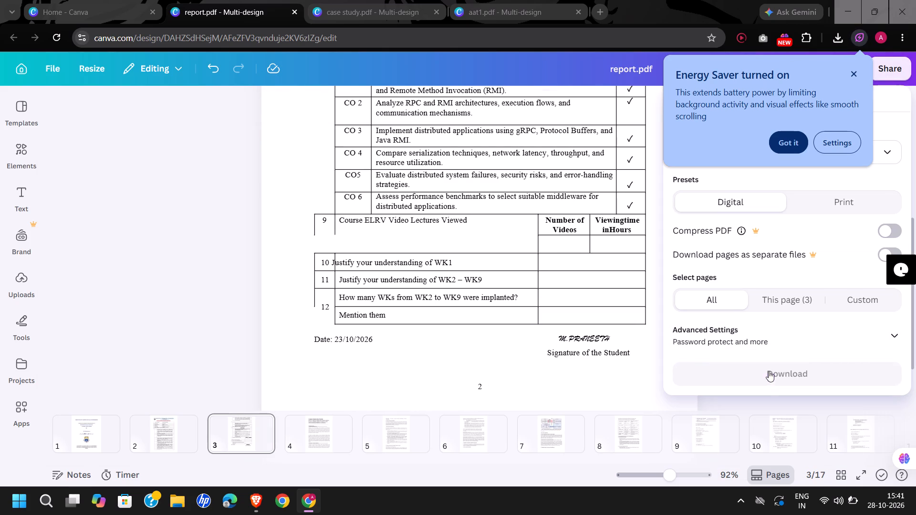
Download the report design and save it in the Documents folder as 33report.pdf.
{"action": "left_click", "coordinate": [769, 376]}
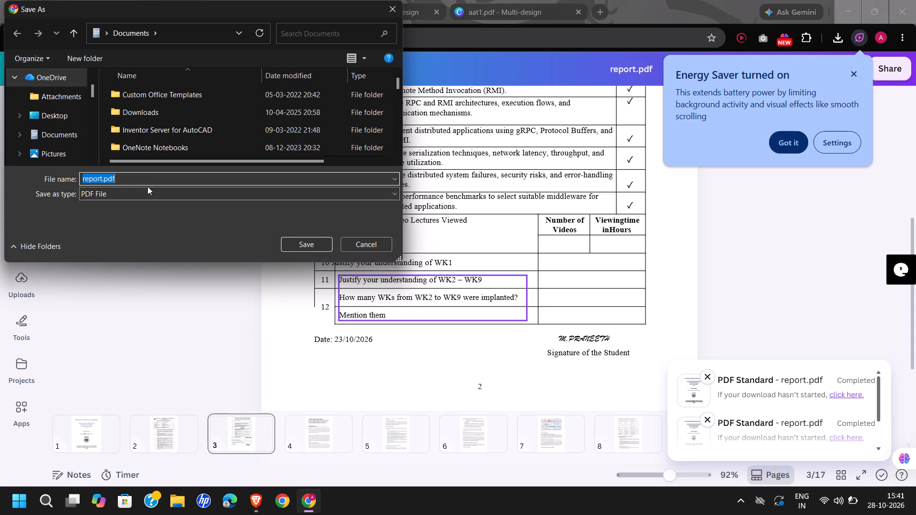
{"action": "left_click", "coordinate": [81, 178]}
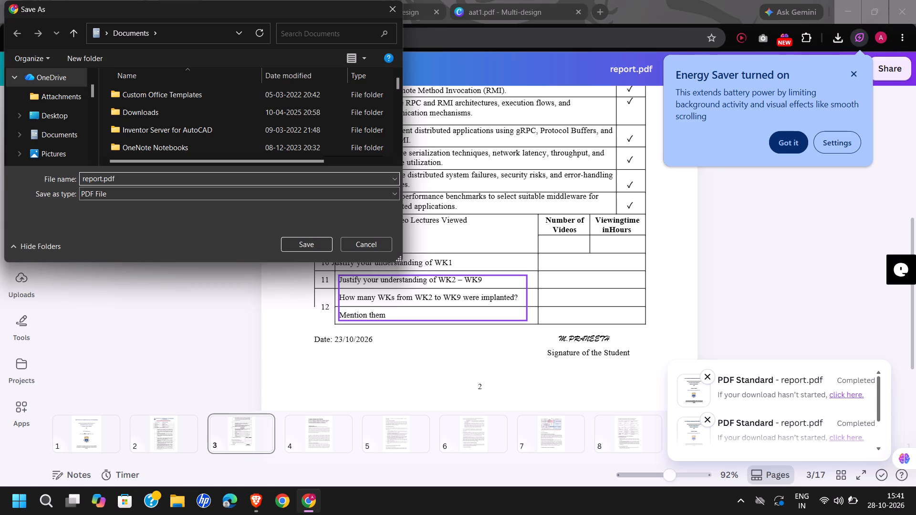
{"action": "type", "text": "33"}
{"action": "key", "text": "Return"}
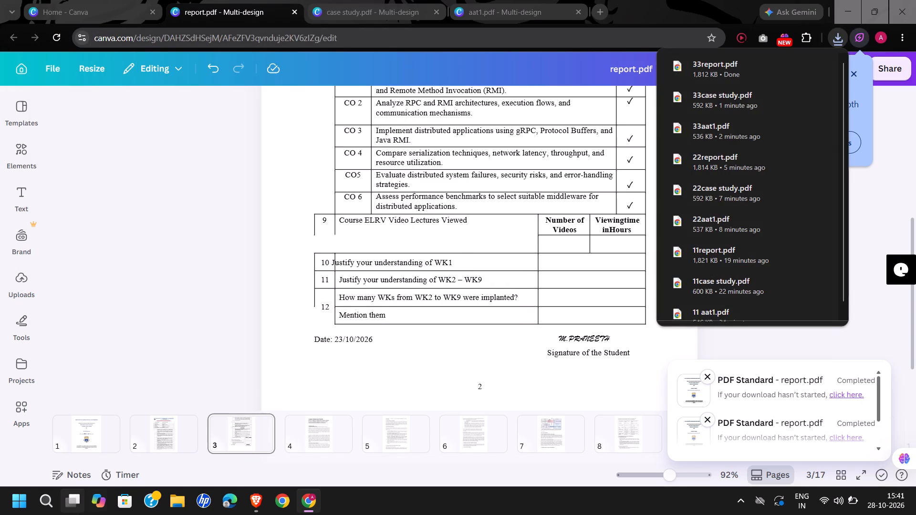
Search the computer for Telegram Desktop and open it.
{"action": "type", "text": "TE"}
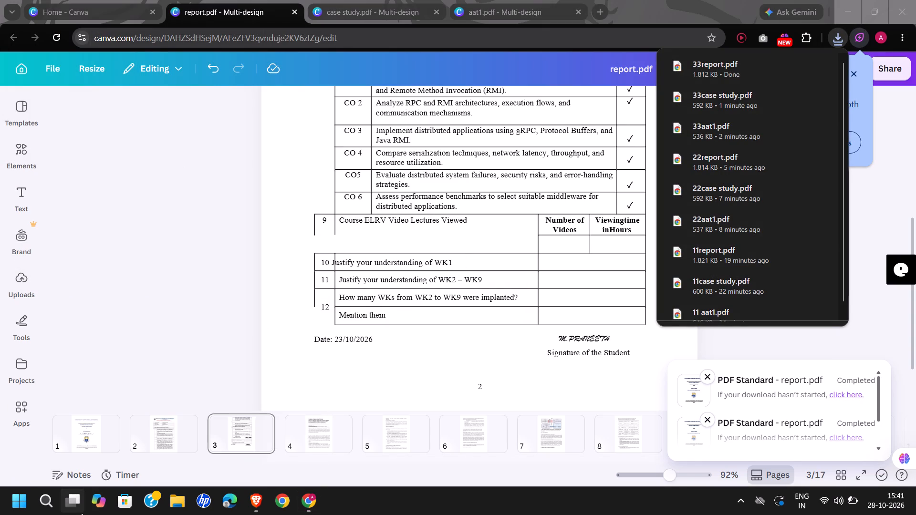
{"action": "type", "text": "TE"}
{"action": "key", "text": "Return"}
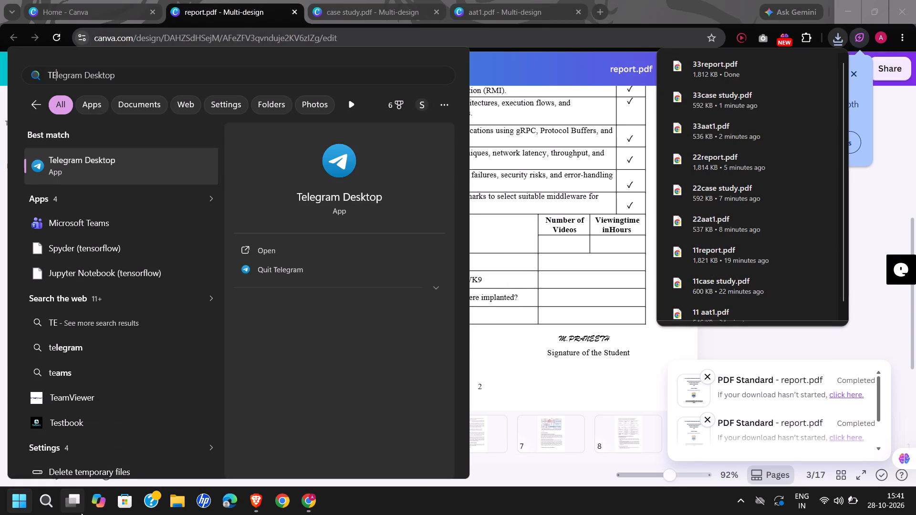
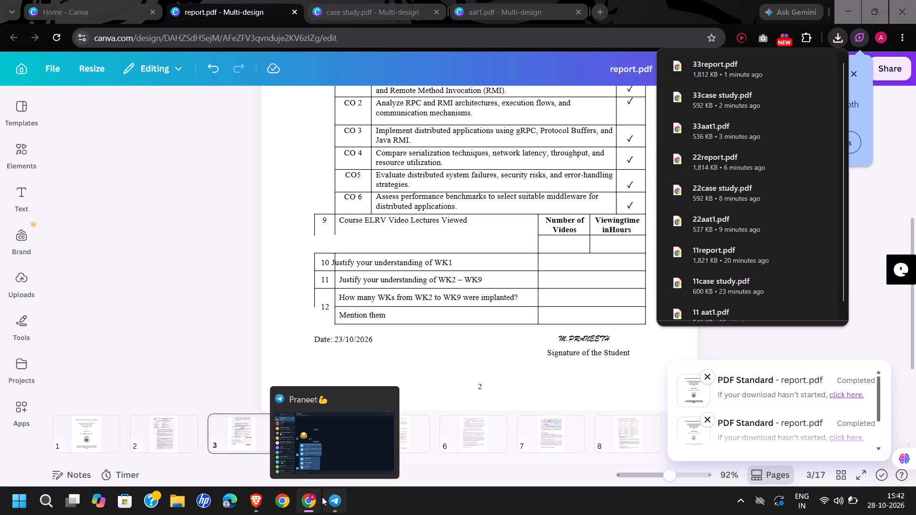
Dismiss the recent downloads list and launch a separate Google Chrome window.
{"action": "left_click", "coordinate": [146, 333]}
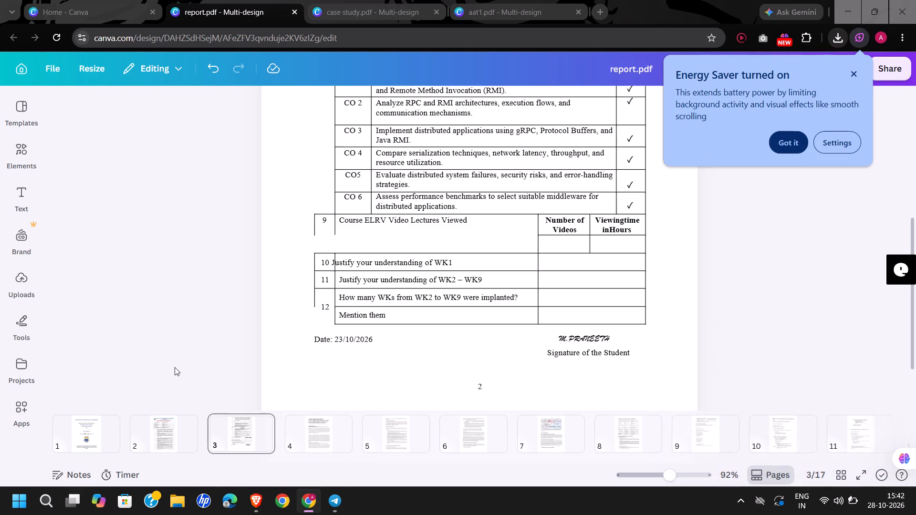
{"action": "left_click", "coordinate": [288, 502]}
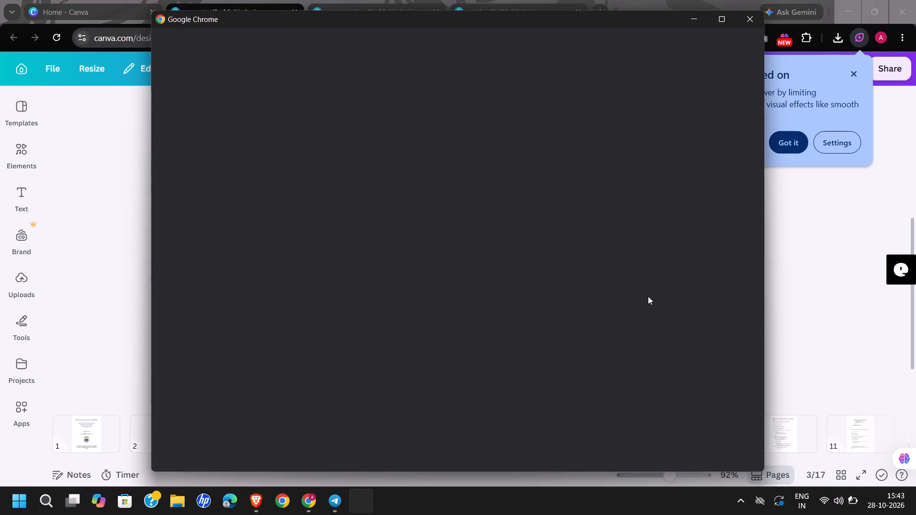
Search the web for 11zon in a new browser tab and open its Compress PDF tool.
{"action": "left_click", "coordinate": [802, 286]}
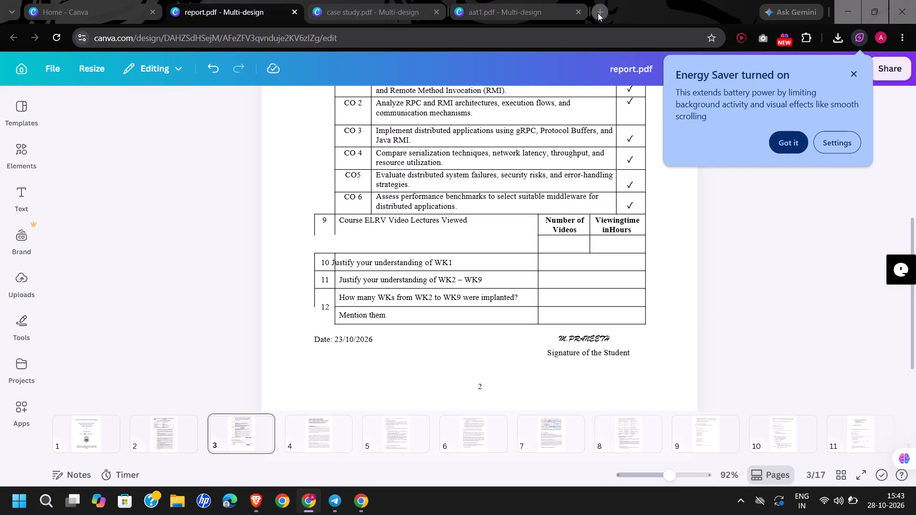
{"action": "left_click", "coordinate": [598, 9]}
{"action": "type", "text": "11"}
{"action": "key", "text": "Down"}
{"action": "key", "text": "Return"}
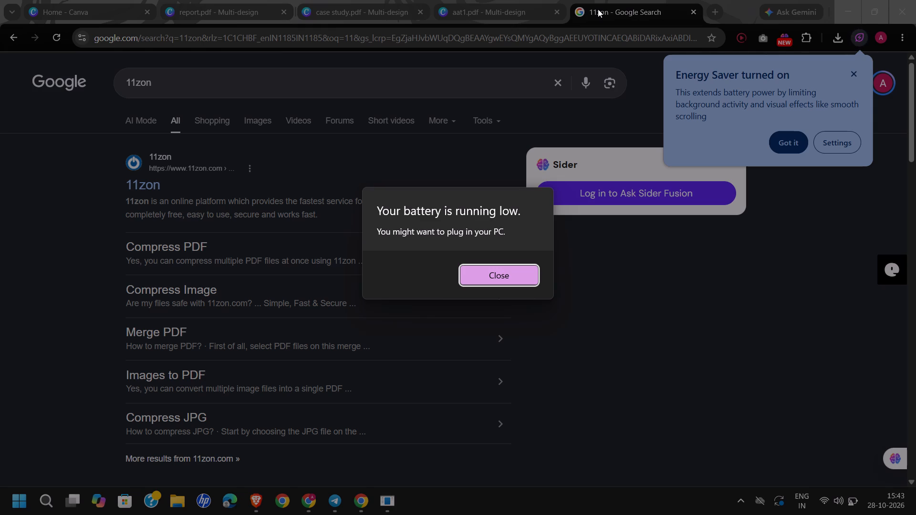
{"action": "left_click", "coordinate": [509, 287]}
{"action": "key", "text": "Return"}
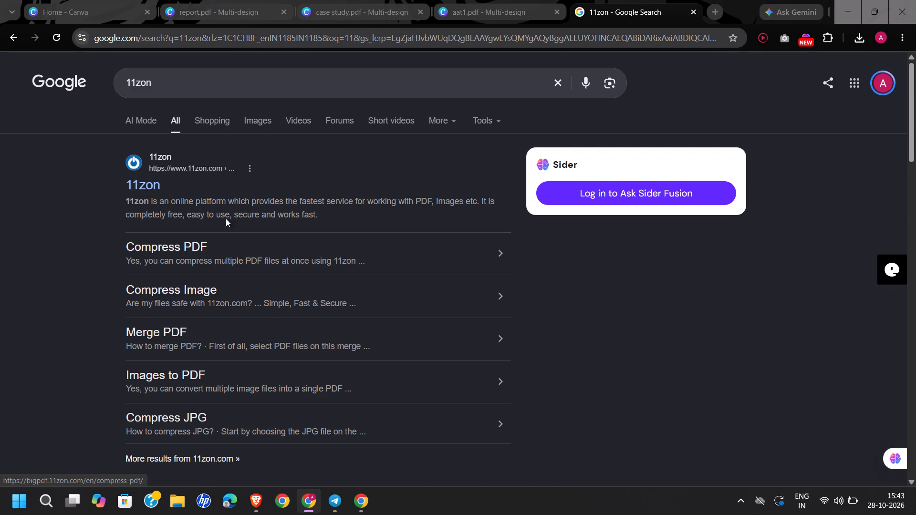
{"action": "left_click", "coordinate": [147, 183]}
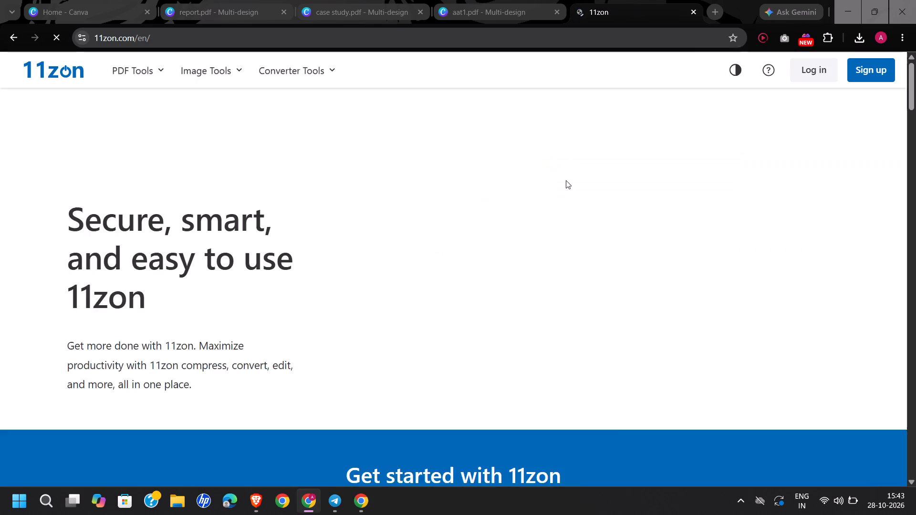
{"action": "scroll", "coordinate": [663, 208], "scroll_direction": "down", "scroll_amount": 4}
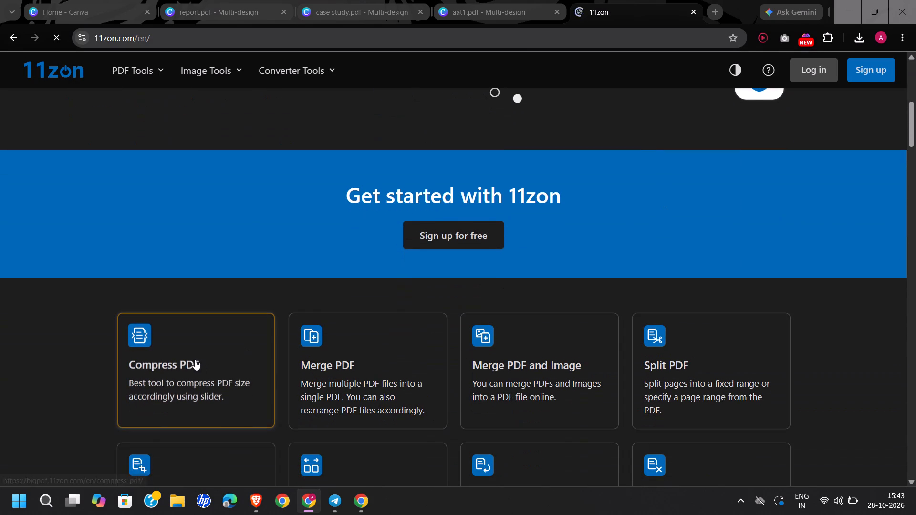
{"action": "left_click", "coordinate": [195, 360]}
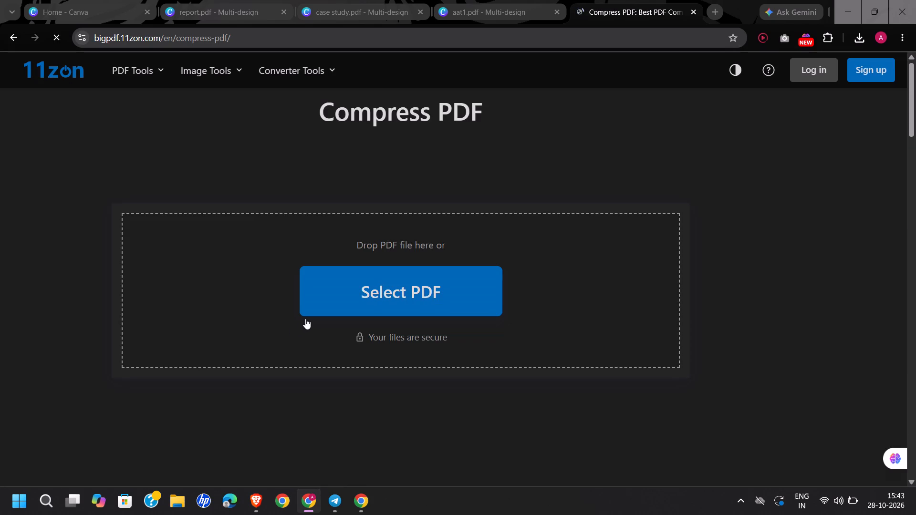
Find the files prefixed 33 in the Documents folder and upload 33report to the PDF compressor.
{"action": "left_click", "coordinate": [343, 299]}
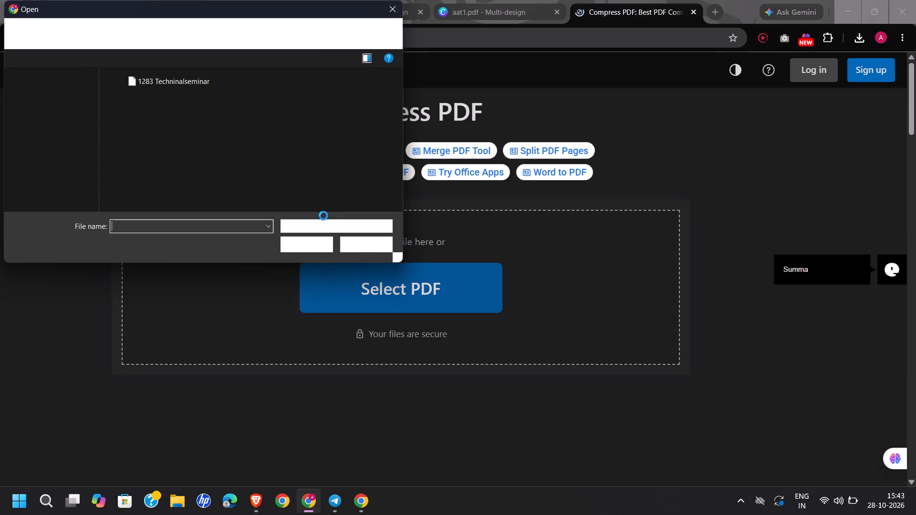
{"action": "left_click", "coordinate": [50, 191]}
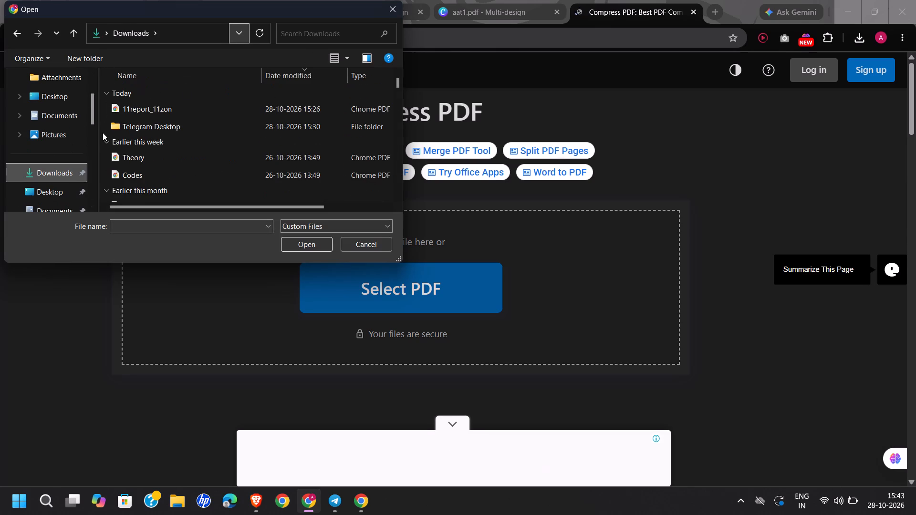
{"action": "left_click", "coordinate": [73, 116]}
{"action": "left_click", "coordinate": [330, 31]}
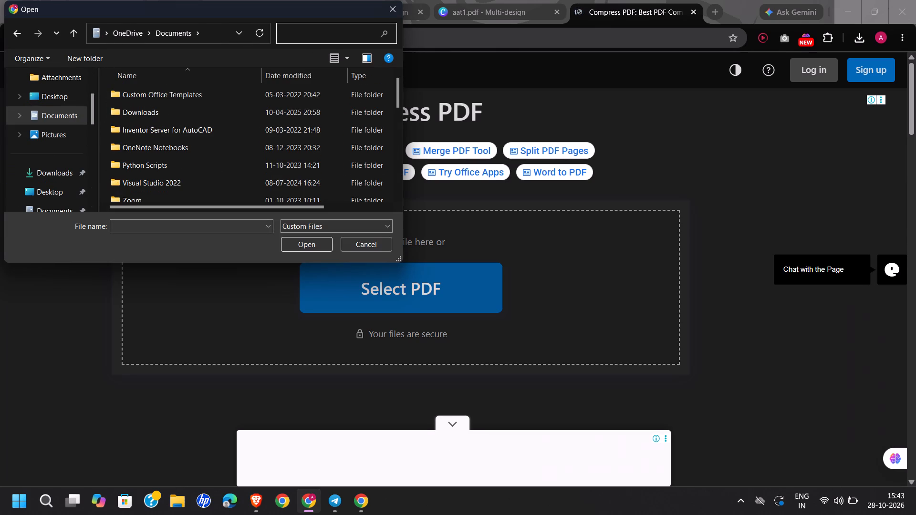
{"action": "type", "text": "23"}
{"action": "key", "text": "BackSpace"}
{"action": "key", "text": "BackSpace"}
{"action": "type", "text": "33"}
{"action": "key", "text": "Return"}
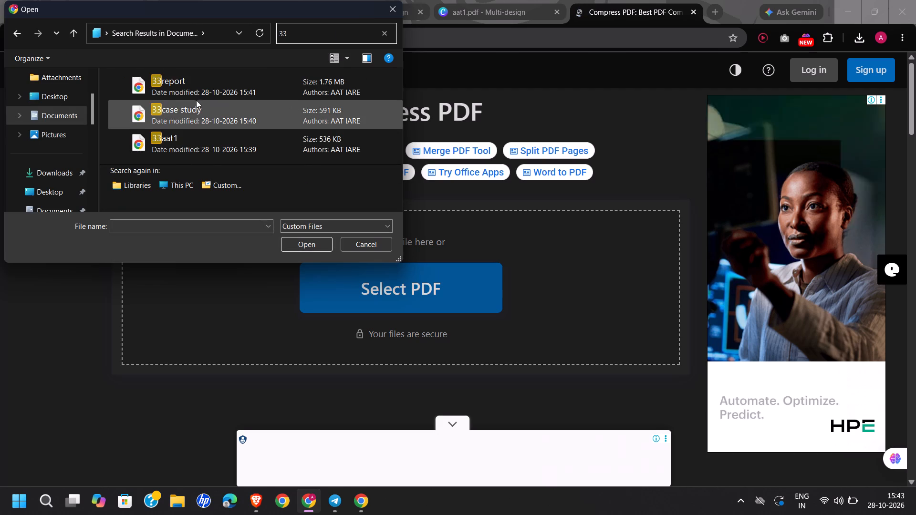
{"action": "left_click", "coordinate": [208, 93]}
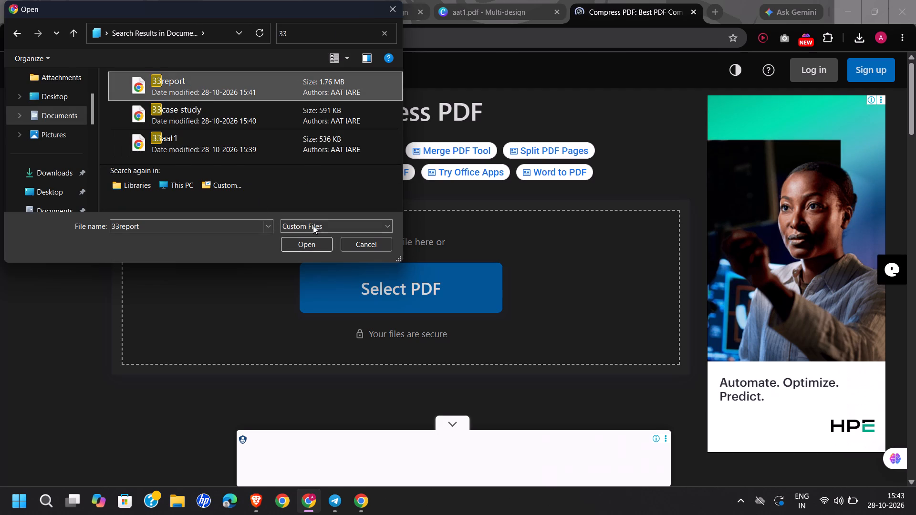
{"action": "left_click", "coordinate": [312, 241]}
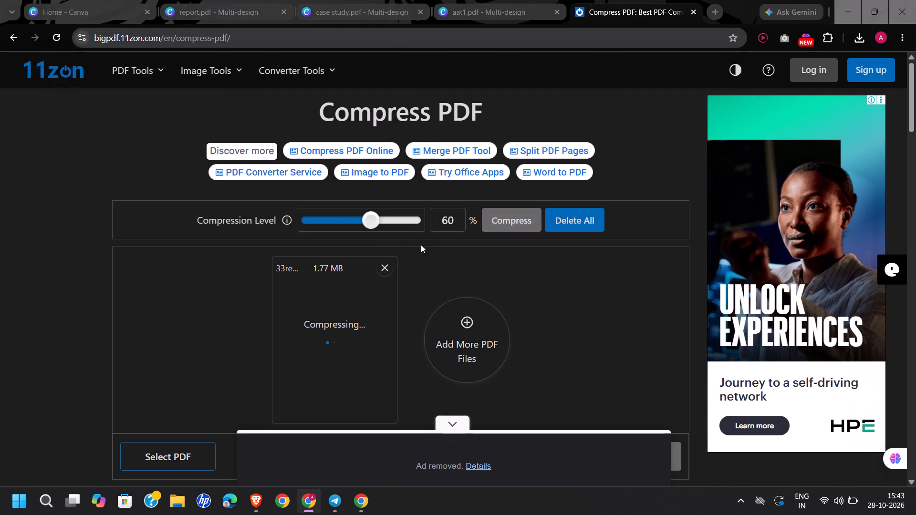
Set the compression level to 71% and recompress the 33report PDF.
{"action": "scroll", "coordinate": [439, 281], "scroll_direction": "down", "scroll_amount": 1}
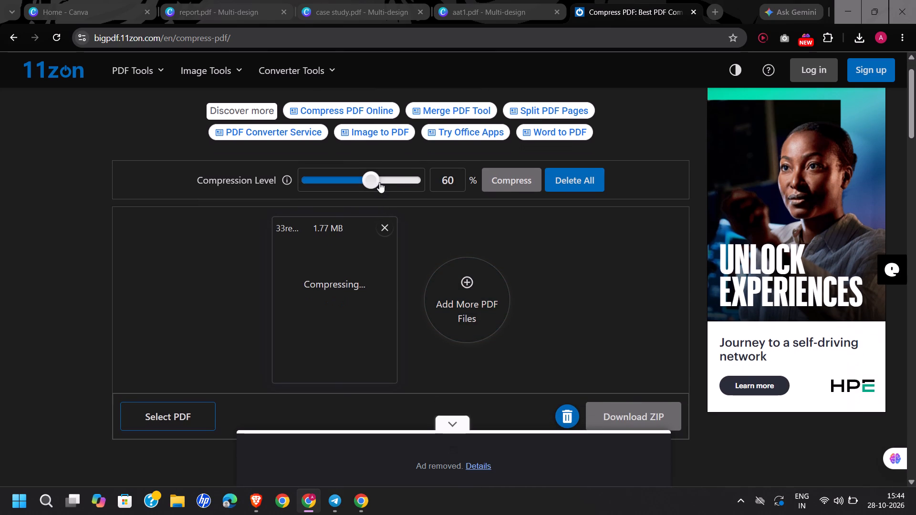
{"action": "left_click", "coordinate": [379, 182]}
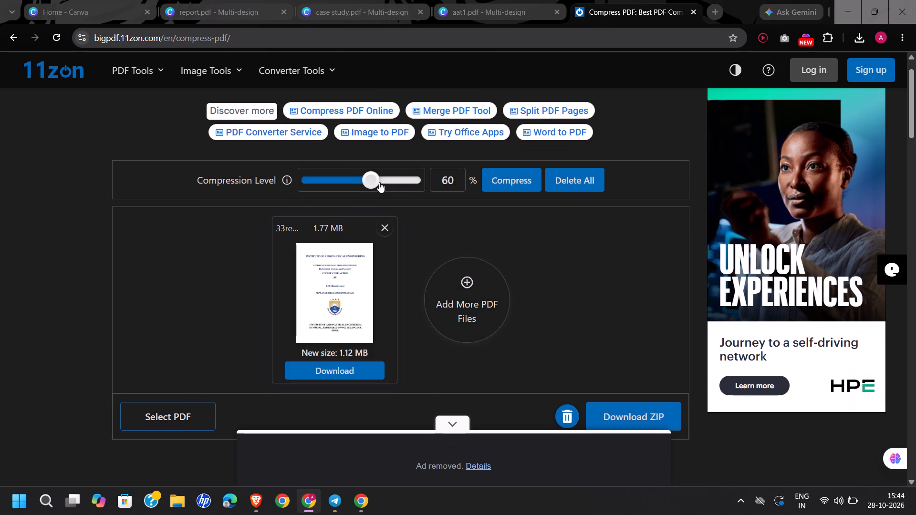
{"action": "left_click", "coordinate": [379, 182]}
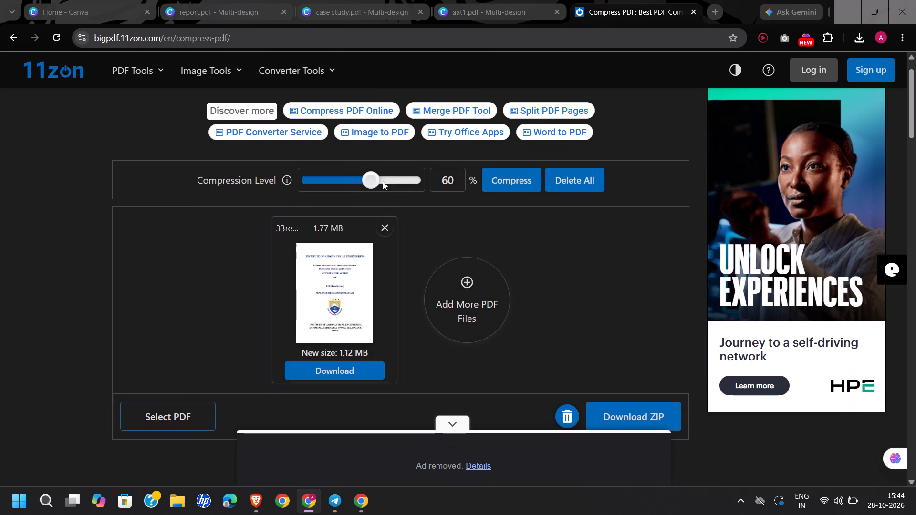
{"action": "left_click", "coordinate": [383, 181]}
{"action": "left_click", "coordinate": [502, 182]}
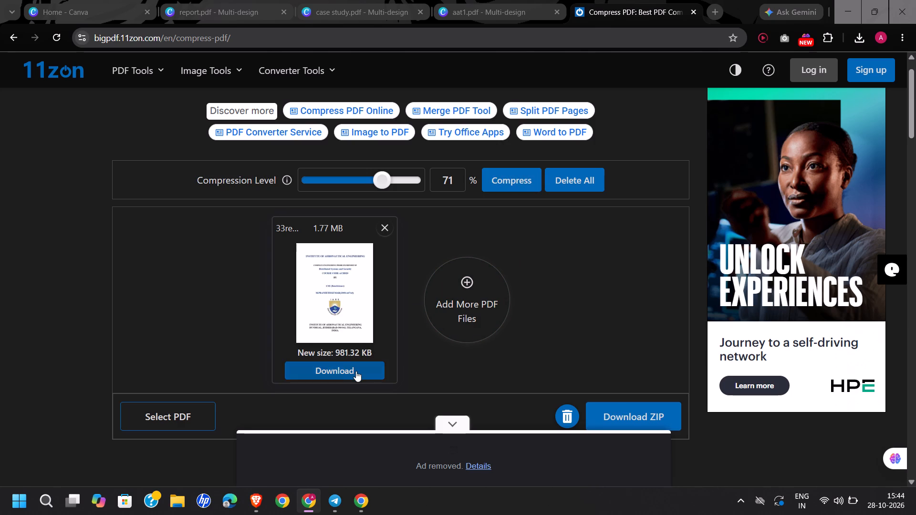
Download the compressed report PDF as 33report_11zon, trying Home as the save location.
{"action": "left_click", "coordinate": [356, 371]}
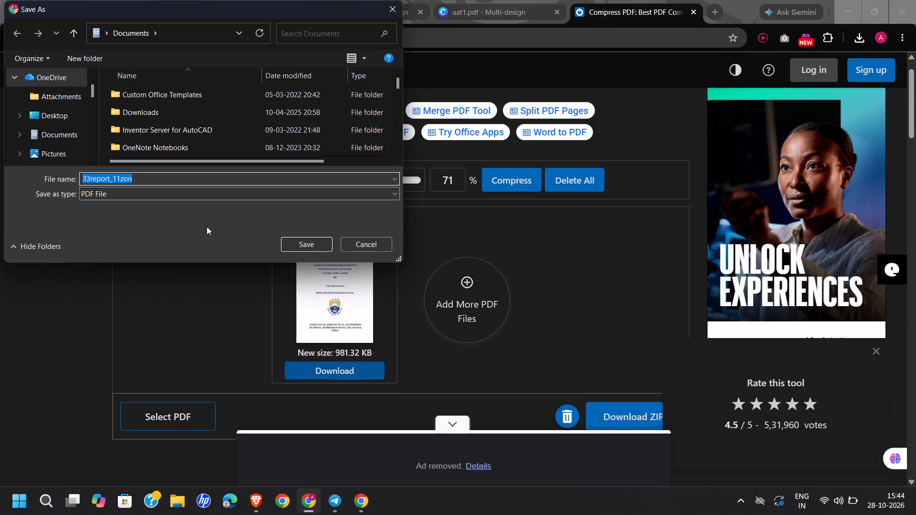
{"action": "scroll", "coordinate": [73, 117], "scroll_direction": "up", "scroll_amount": 2}
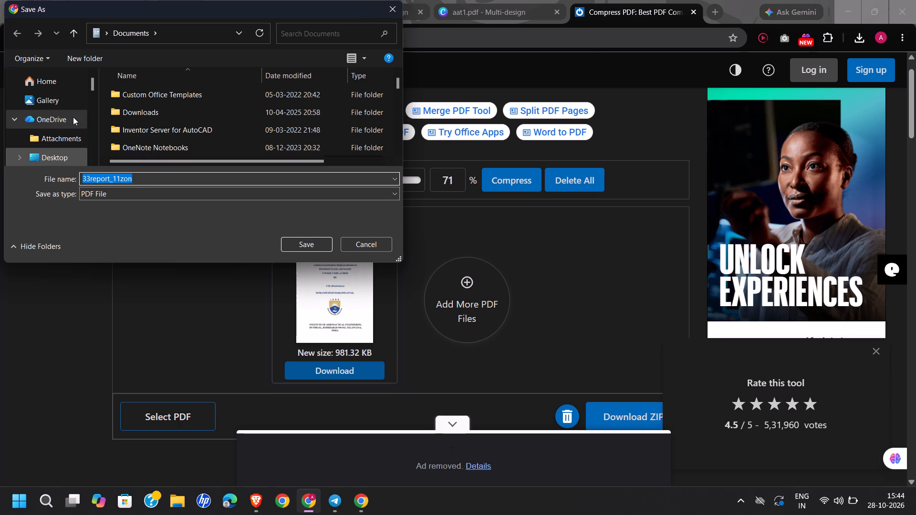
{"action": "scroll", "coordinate": [73, 117], "scroll_direction": "up", "scroll_amount": 4}
{"action": "left_click", "coordinate": [57, 78]}
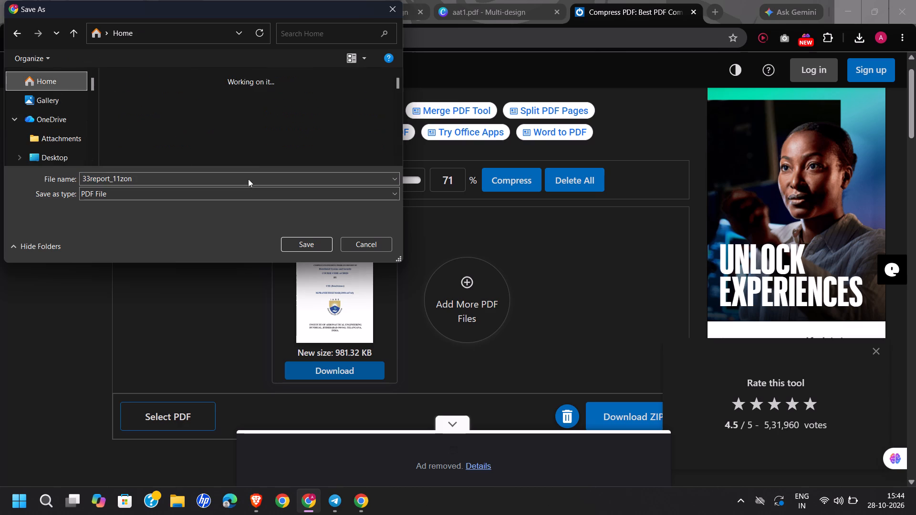
{"action": "left_click", "coordinate": [305, 247]}
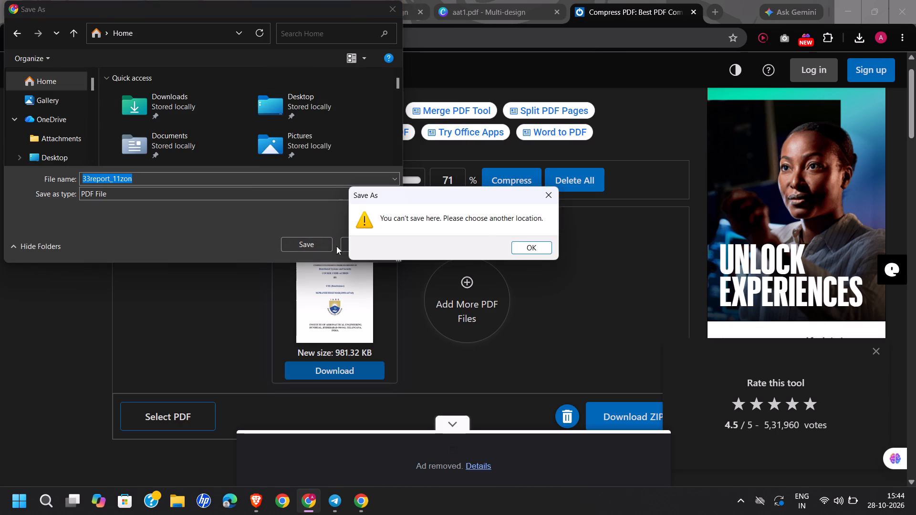
{"action": "scroll", "coordinate": [60, 125], "scroll_direction": "down", "scroll_amount": 1}
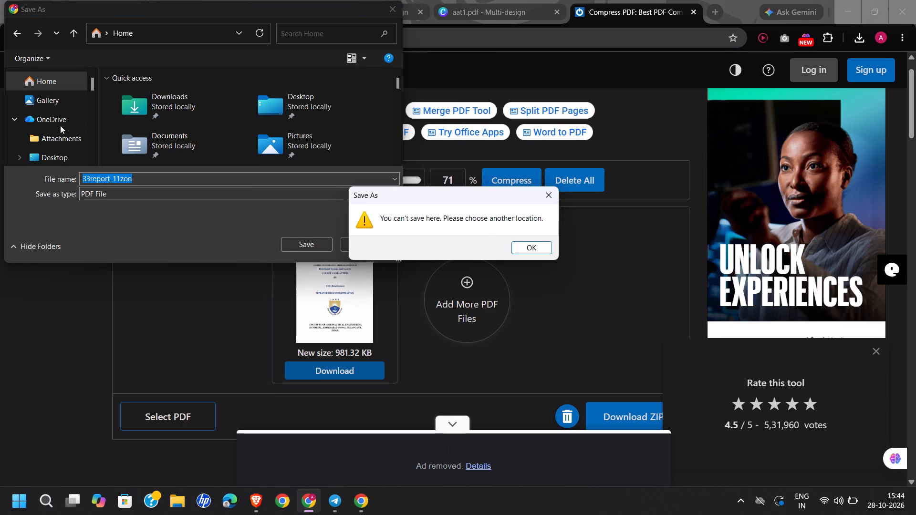
{"action": "scroll", "coordinate": [60, 125], "scroll_direction": "down", "scroll_amount": 3}
Save the compressed PDF as 33report_11zon in the Downloads folder.
{"action": "scroll", "coordinate": [42, 124], "scroll_direction": "down", "scroll_amount": 1}
{"action": "left_click", "coordinate": [548, 194]}
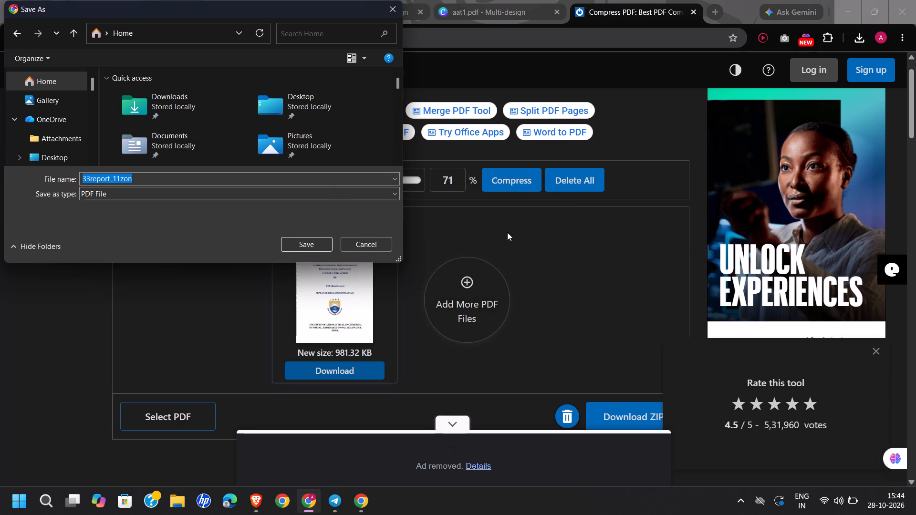
{"action": "scroll", "coordinate": [80, 115], "scroll_direction": "down", "scroll_amount": 1}
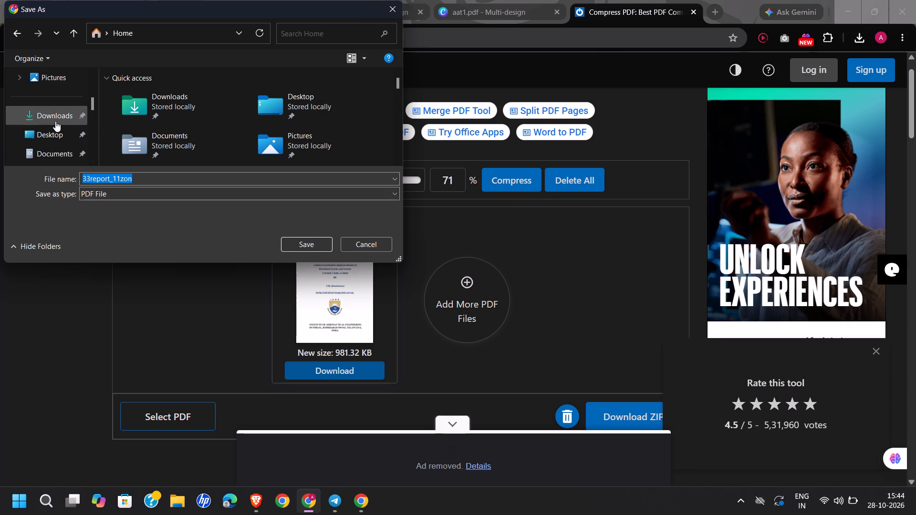
{"action": "left_click", "coordinate": [56, 121]}
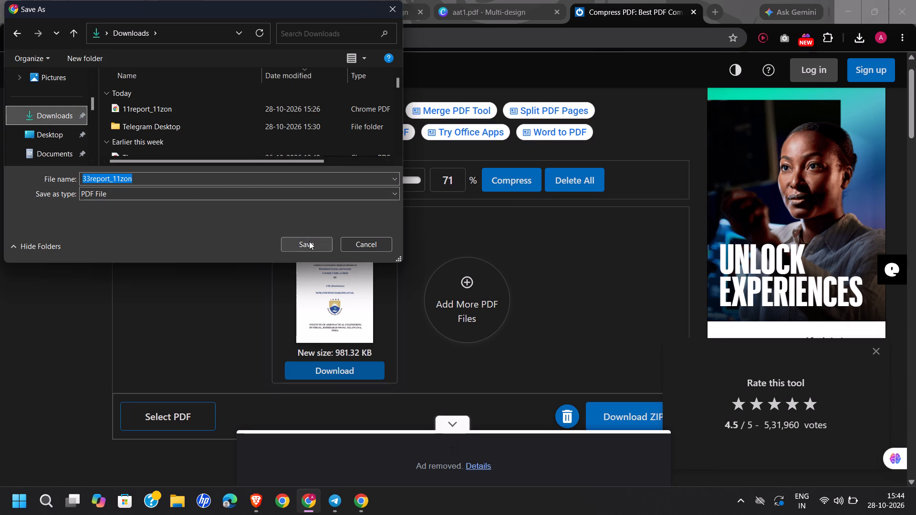
{"action": "left_click", "coordinate": [309, 241]}
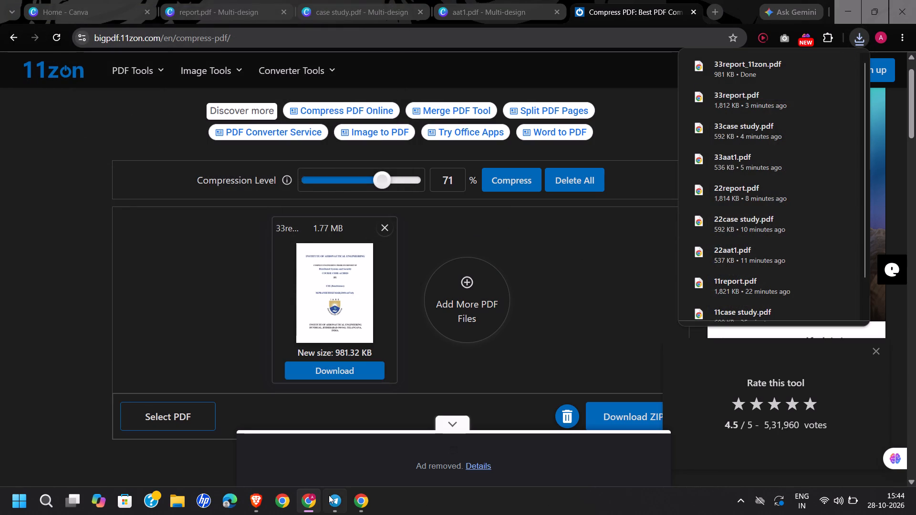
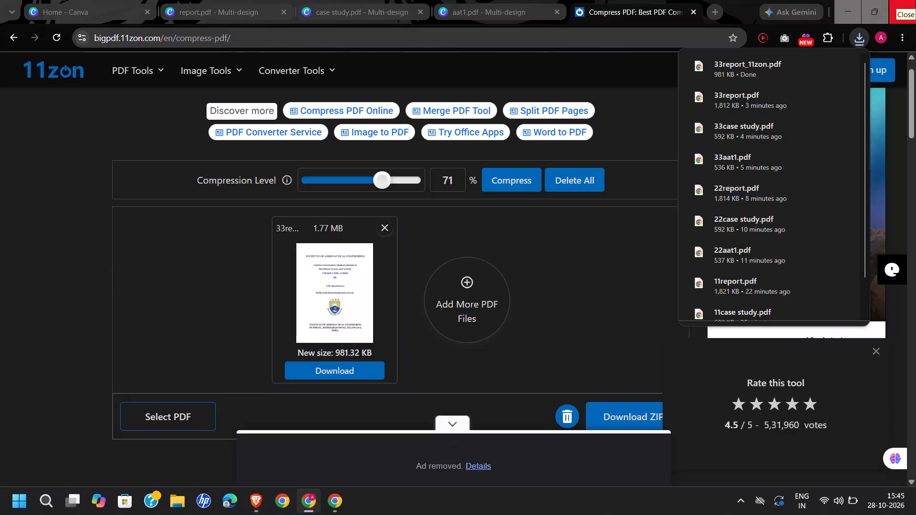
Close the Chrome window that holds the Canva designs and the 11zon compressor.
{"action": "left_click", "coordinate": [915, 0]}
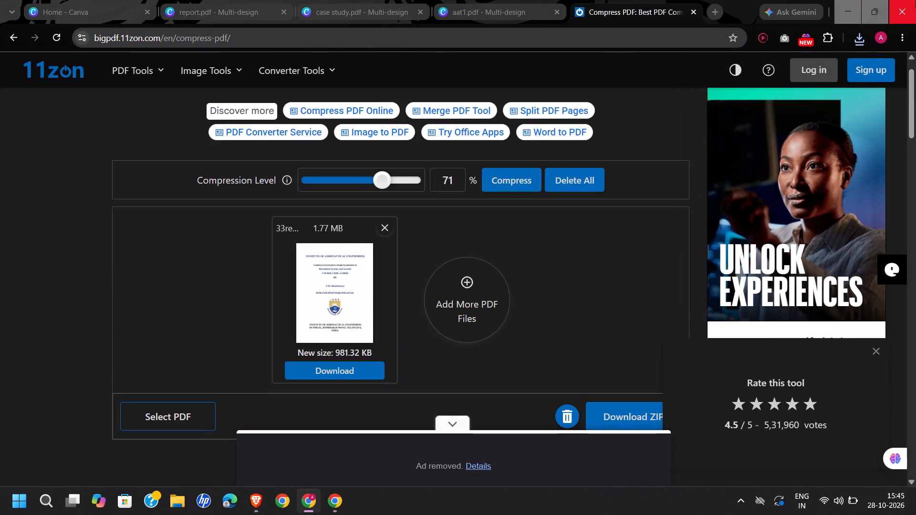
{"action": "left_click", "coordinate": [907, 3]}
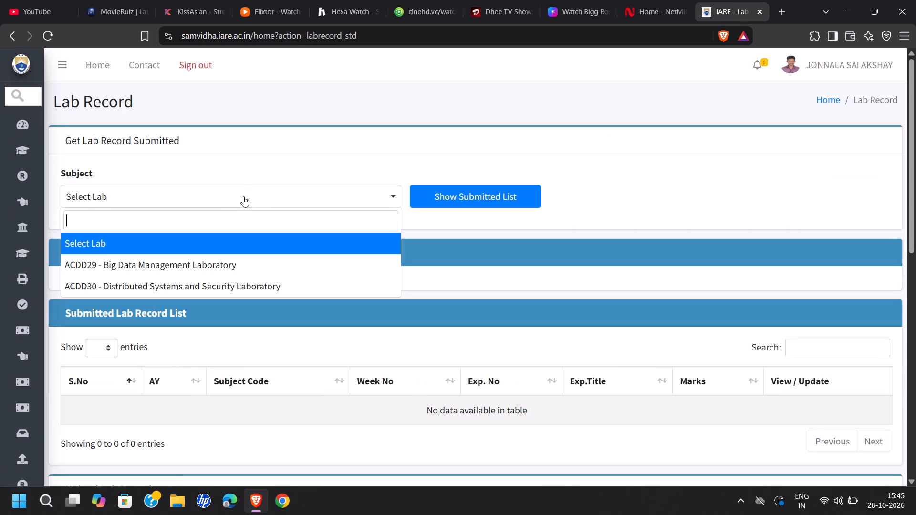
Show the submitted lab record list for ACDD29 - Big Data Management Laboratory and look through its weekly experiment details.
{"action": "left_click", "coordinate": [254, 263]}
{"action": "left_click", "coordinate": [445, 197]}
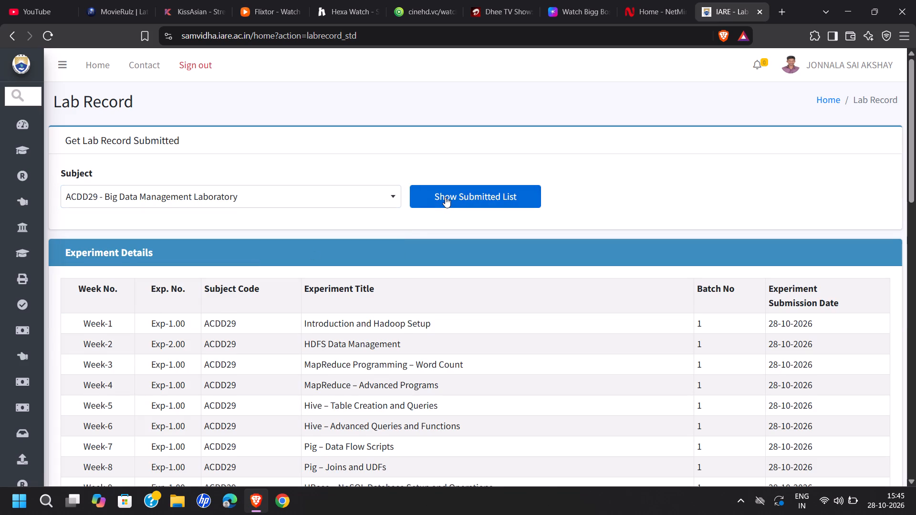
{"action": "scroll", "coordinate": [445, 197], "scroll_direction": "down", "scroll_amount": 8}
{"action": "scroll", "coordinate": [445, 197], "scroll_direction": "up", "scroll_amount": 2}
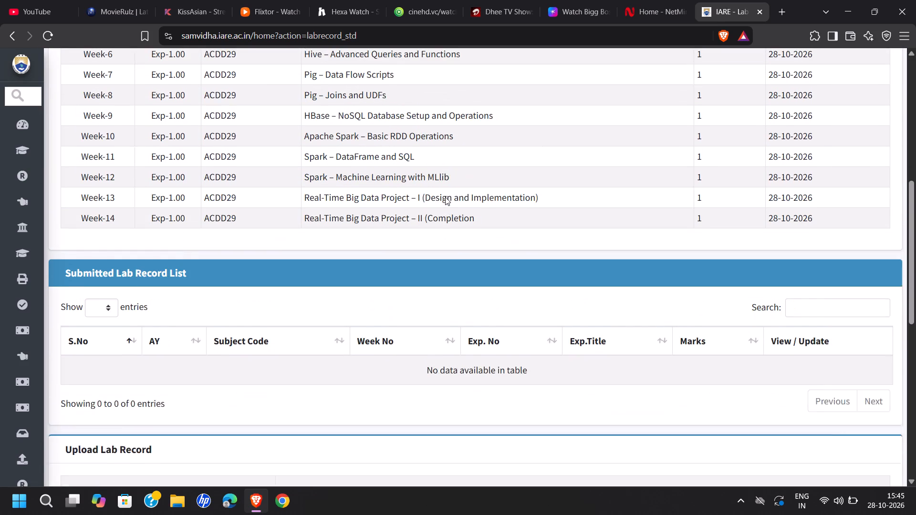
{"action": "scroll", "coordinate": [445, 197], "scroll_direction": "up", "scroll_amount": 2}
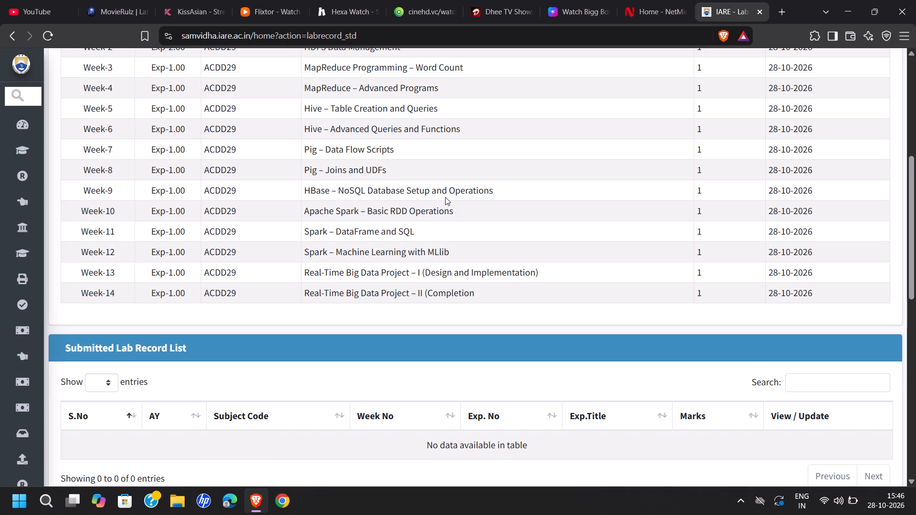
{"action": "scroll", "coordinate": [445, 197], "scroll_direction": "up", "scroll_amount": 3}
{"action": "scroll", "coordinate": [445, 197], "scroll_direction": "down", "scroll_amount": 3}
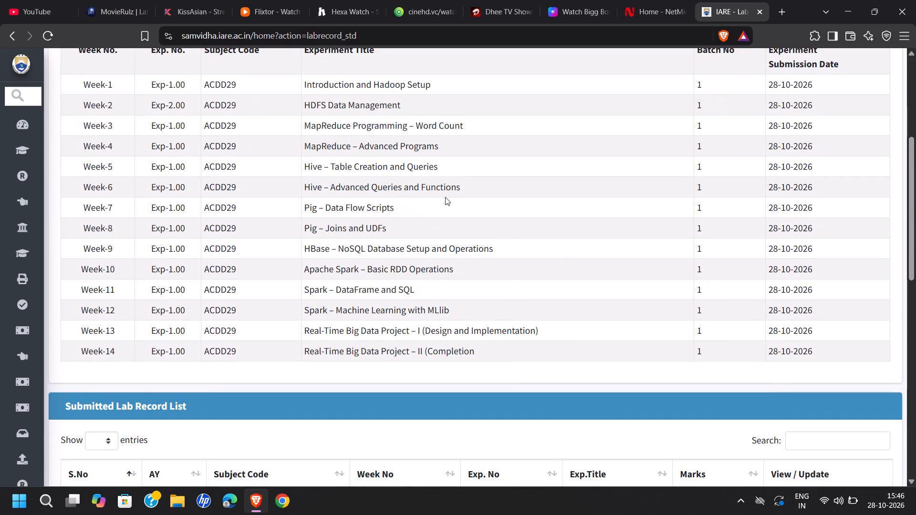
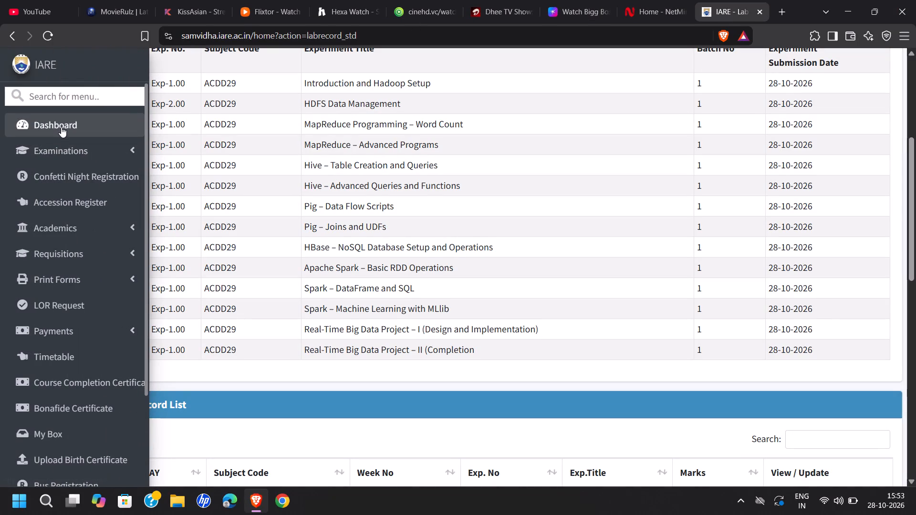
Open the CIA Marks page from the portal's Examinations section.
{"action": "left_click", "coordinate": [59, 142]}
{"action": "left_click", "coordinate": [62, 179]}
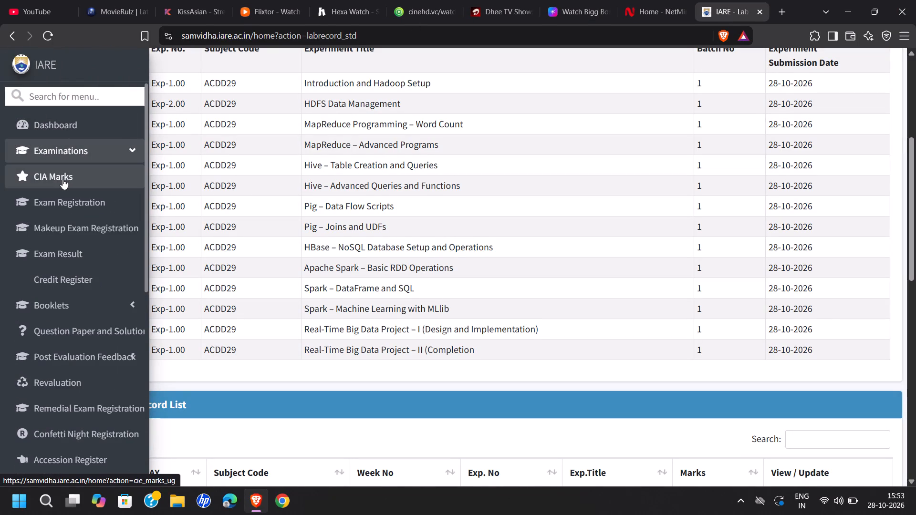